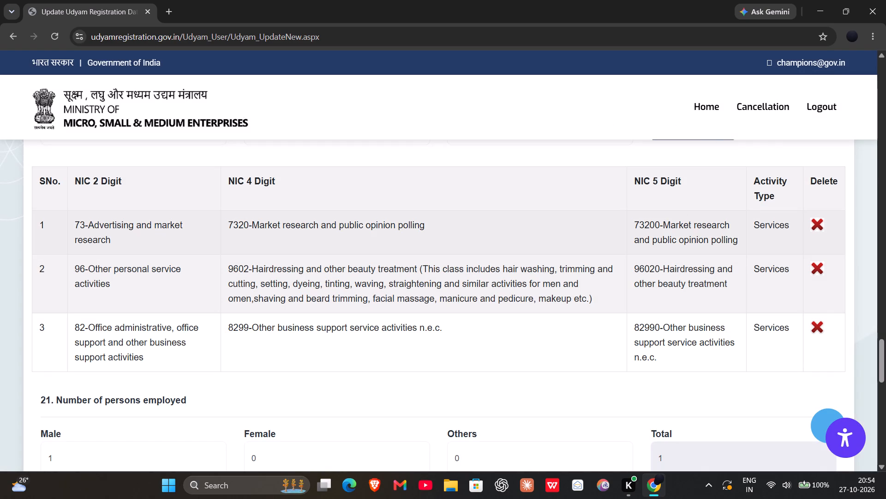
# Delete the 73200 market research and 96020 hairdressing activities from the NIC activity table.
pyautogui.click(817, 226)
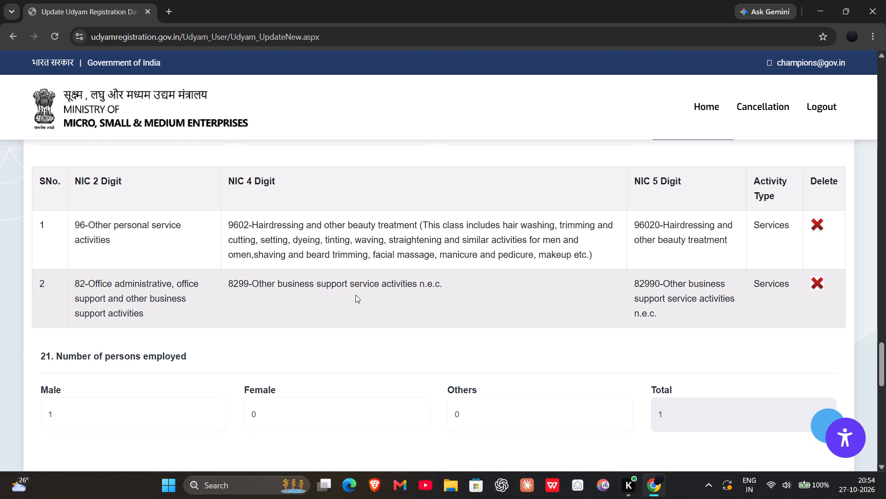
pyautogui.click(820, 222)
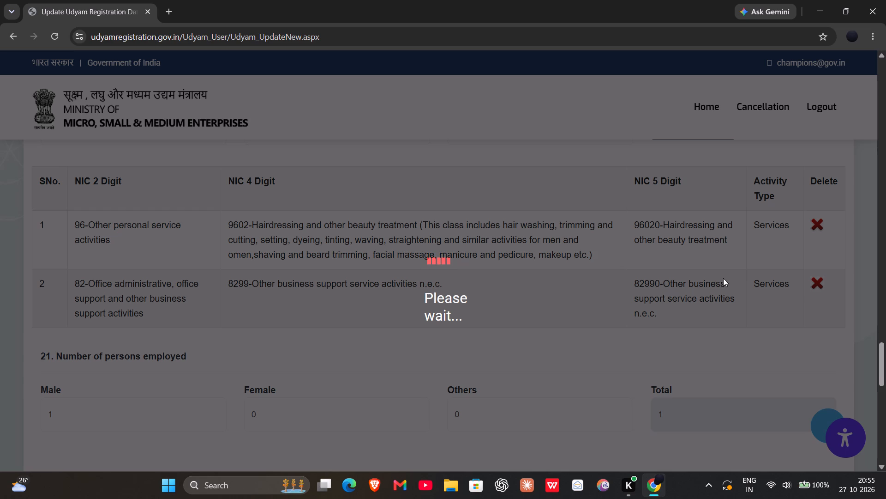
# Set the NIC activity category to Services and enter 62012 in the NIC code search.
pyautogui.scroll(2, 722, 278)
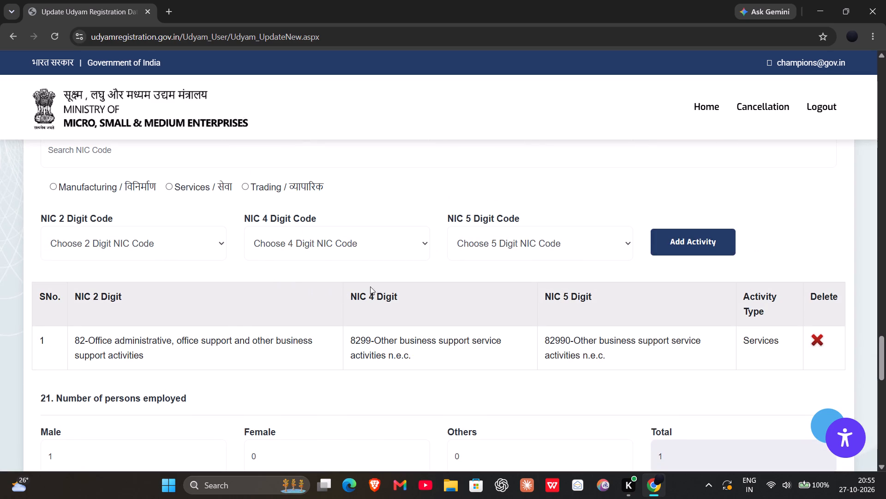
pyautogui.click(519, 236)
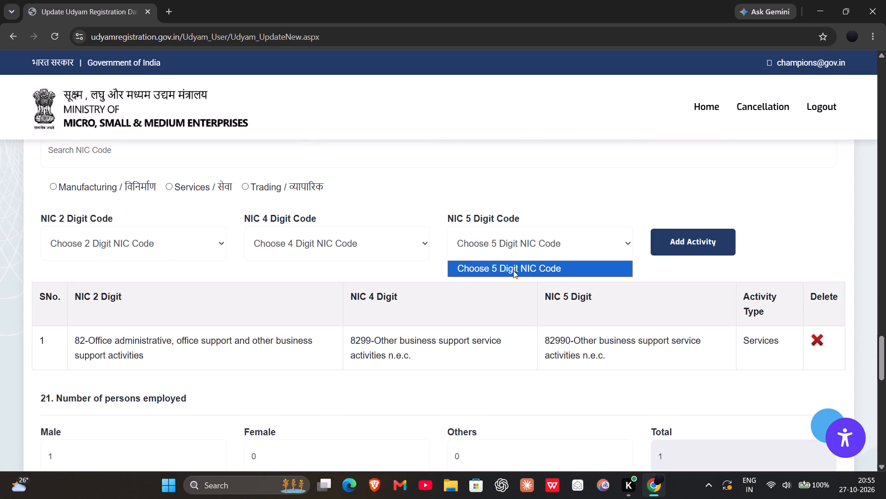
pyautogui.click(565, 241)
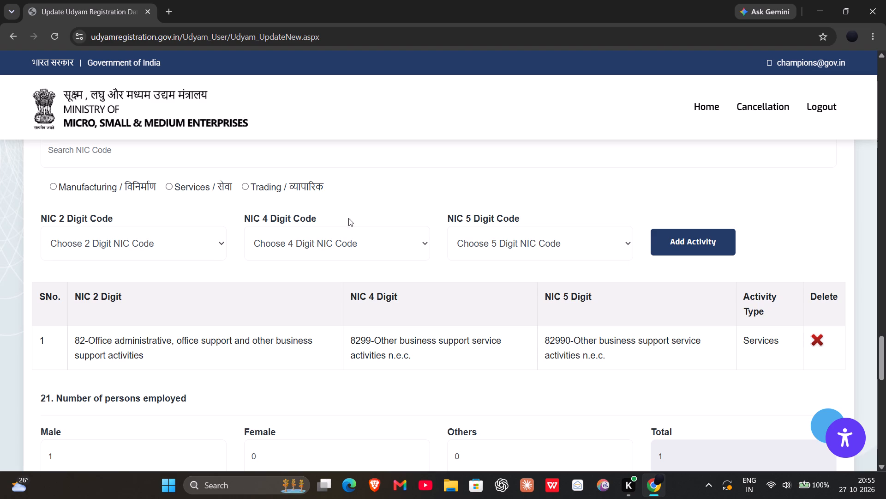
pyautogui.scroll(2, 104, 201)
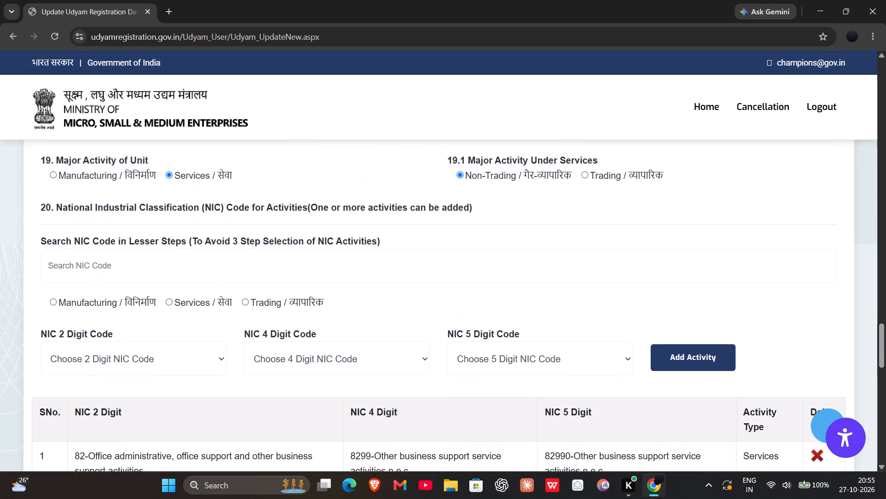
pyautogui.click(88, 267)
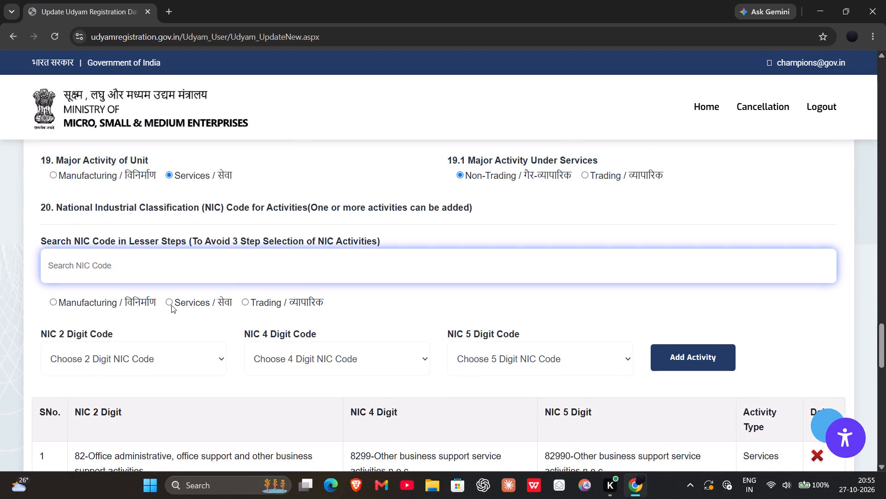
pyautogui.click(171, 301)
pyautogui.click(168, 276)
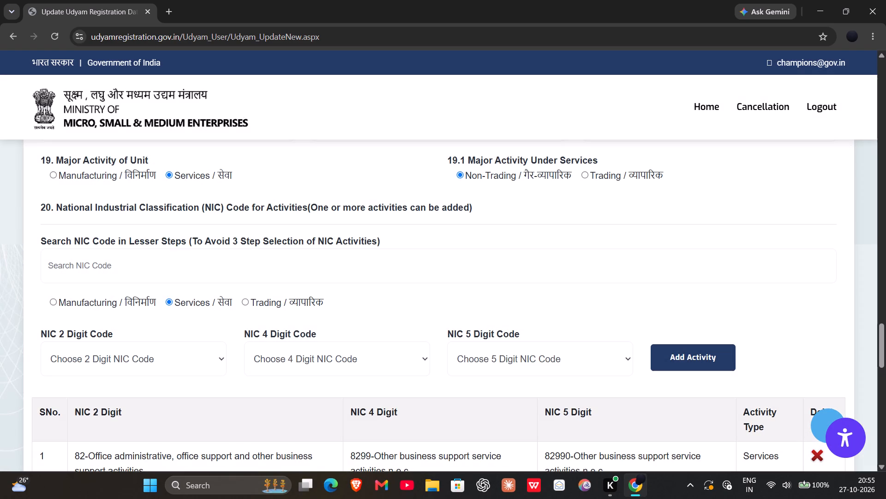
pyautogui.click(168, 276)
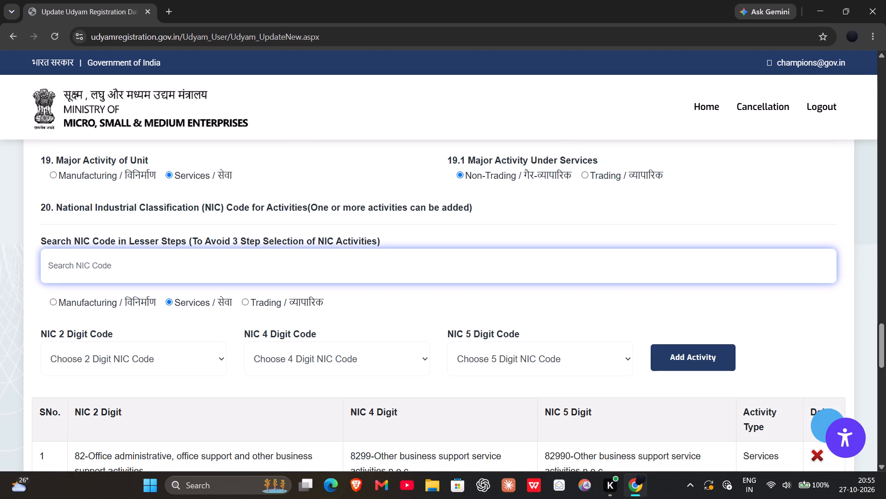
pyautogui.write('62012')
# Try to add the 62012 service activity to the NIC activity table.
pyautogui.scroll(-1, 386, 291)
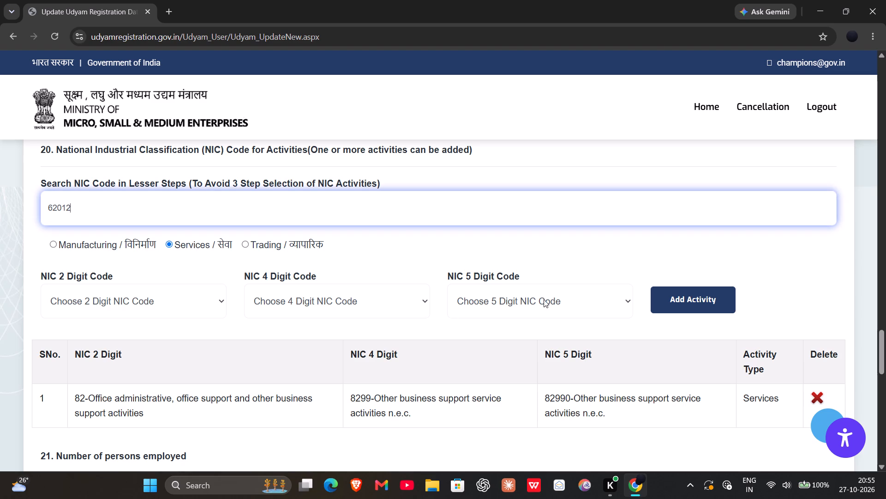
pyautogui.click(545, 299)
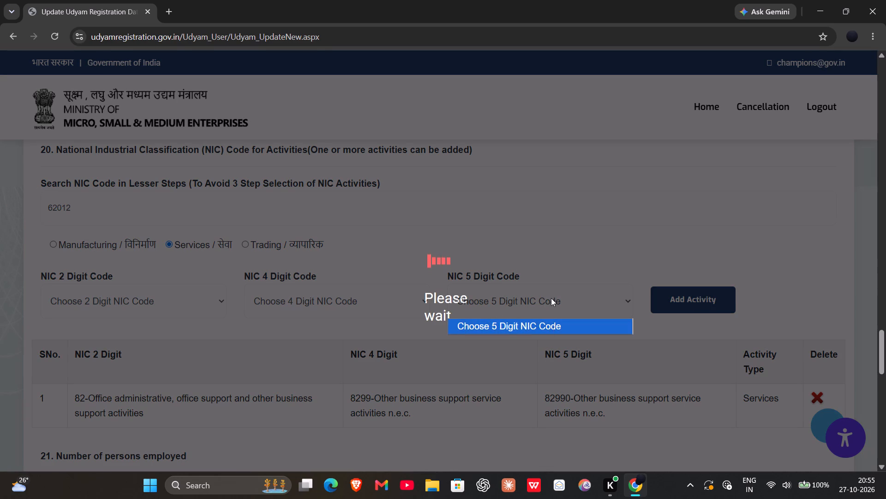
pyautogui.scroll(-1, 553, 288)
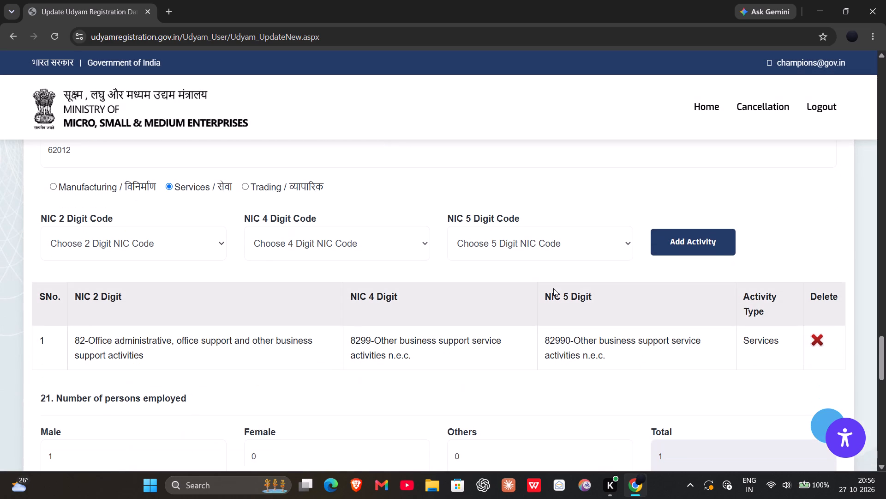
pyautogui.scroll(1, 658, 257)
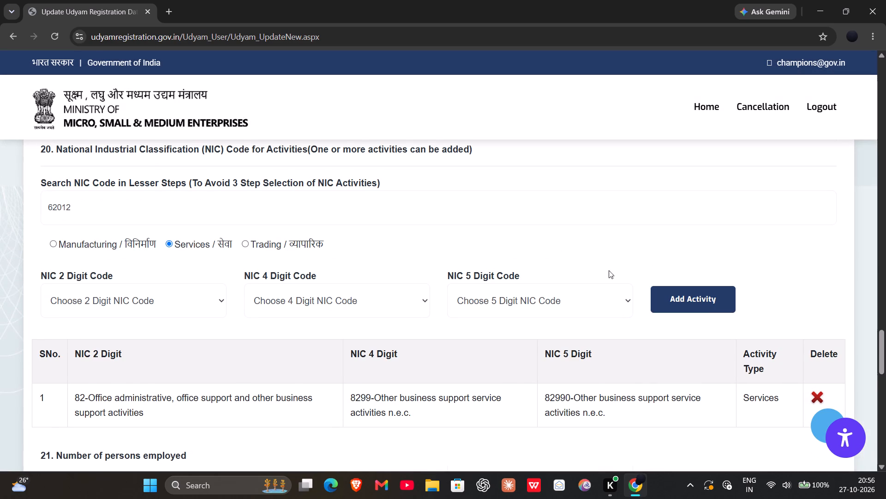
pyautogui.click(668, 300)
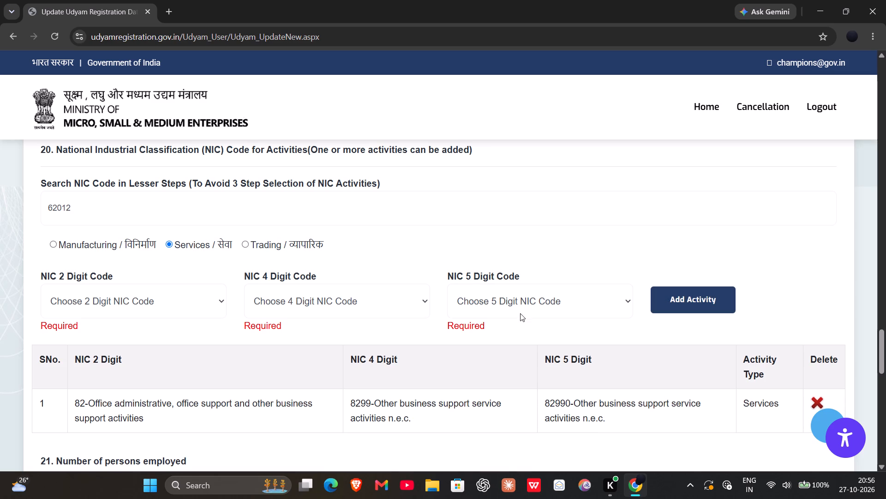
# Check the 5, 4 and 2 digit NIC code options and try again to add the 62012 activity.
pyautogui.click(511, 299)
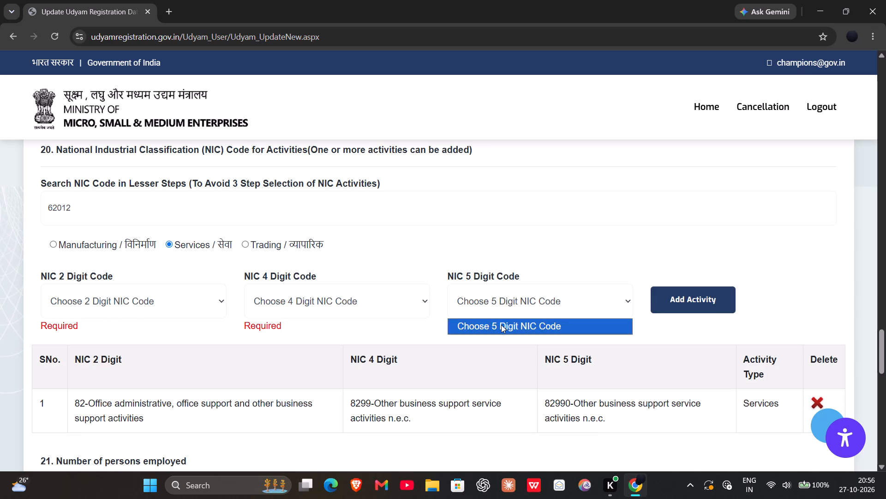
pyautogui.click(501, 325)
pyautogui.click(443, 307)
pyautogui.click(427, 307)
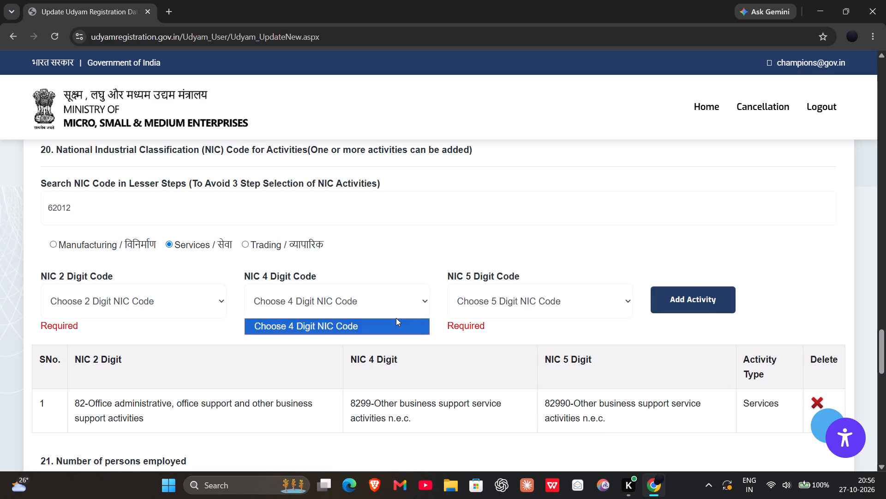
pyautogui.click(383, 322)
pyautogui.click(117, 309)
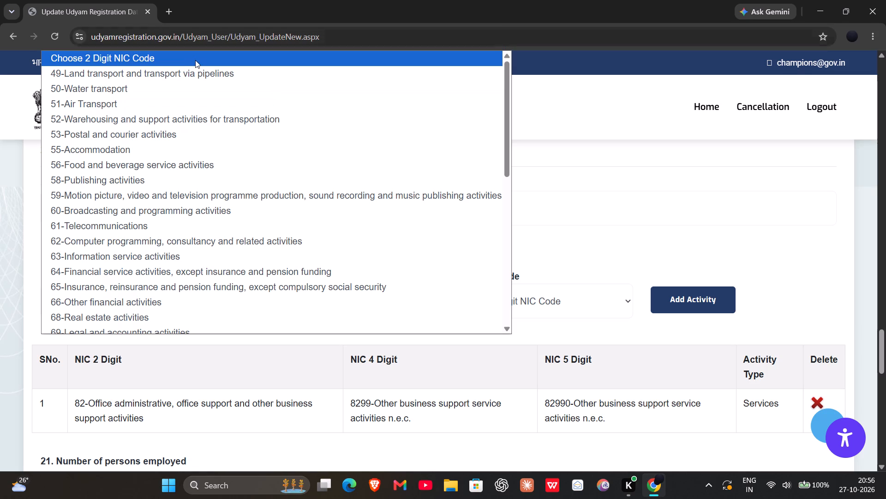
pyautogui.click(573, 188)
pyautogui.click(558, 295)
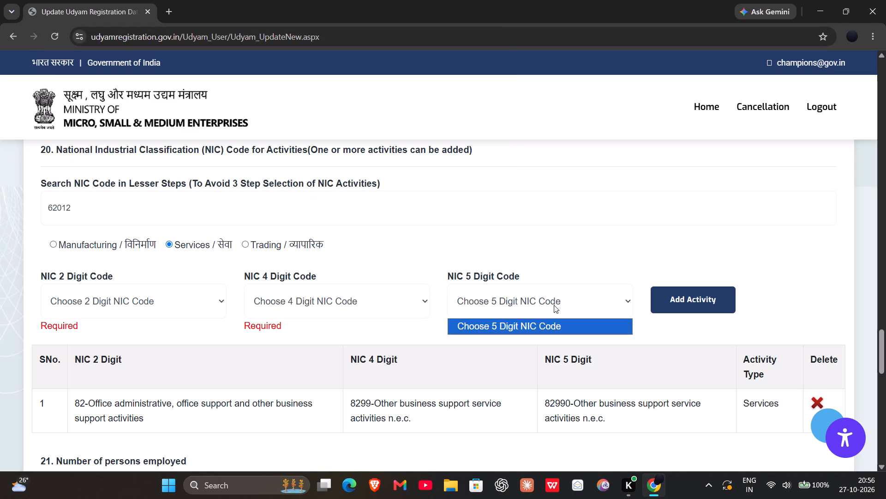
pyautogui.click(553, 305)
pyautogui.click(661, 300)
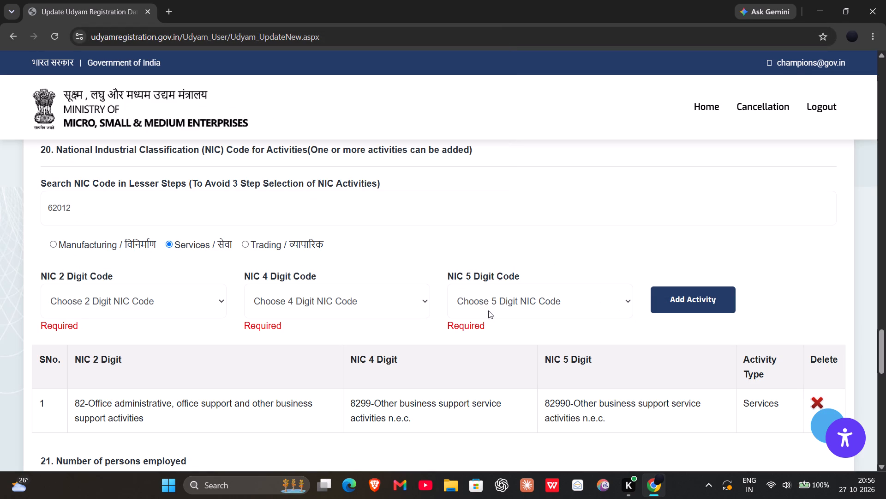
# Set the NIC 2 Digit Code to 66-Other financial activities.
pyautogui.click(488, 310)
pyautogui.click(515, 326)
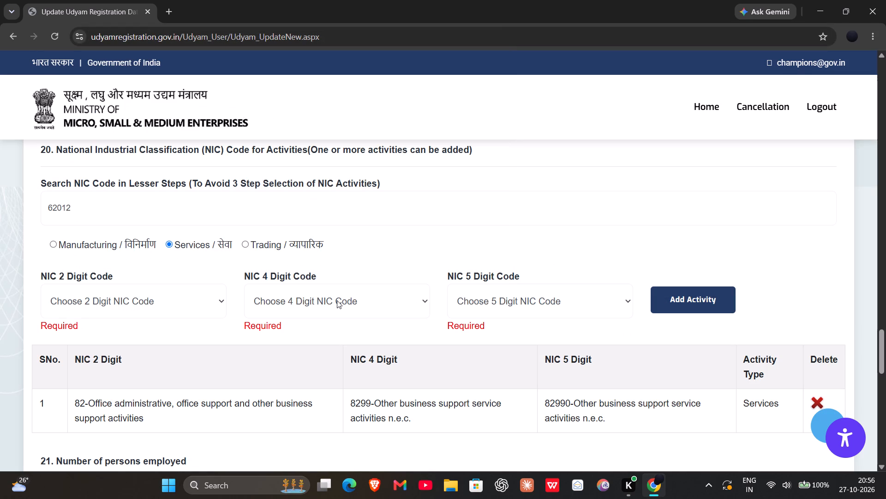
pyautogui.click(337, 300)
pyautogui.click(337, 300)
pyautogui.doubleClick(212, 303)
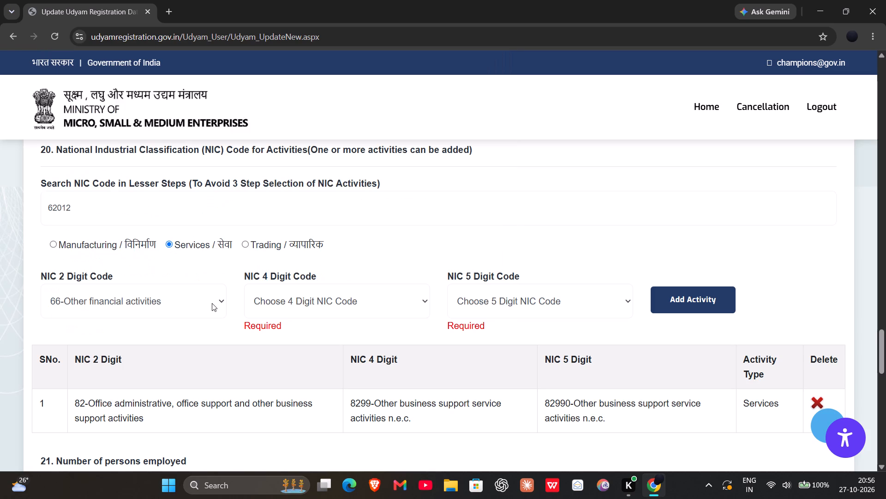
pyautogui.click(212, 303)
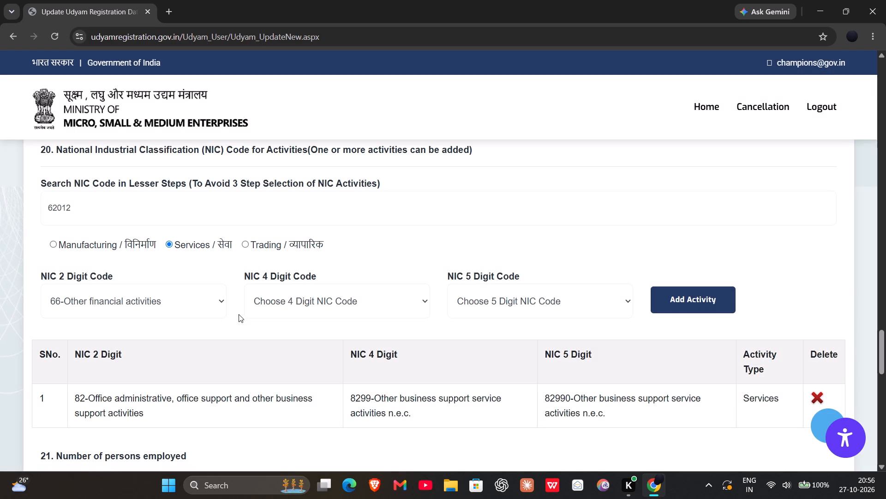
# Examine the available NIC 2 digit codes for a suitable service activity, leaving the selection as it is.
pyautogui.scroll(-2, 255, 320)
pyautogui.scroll(2, 255, 321)
pyautogui.click(220, 307)
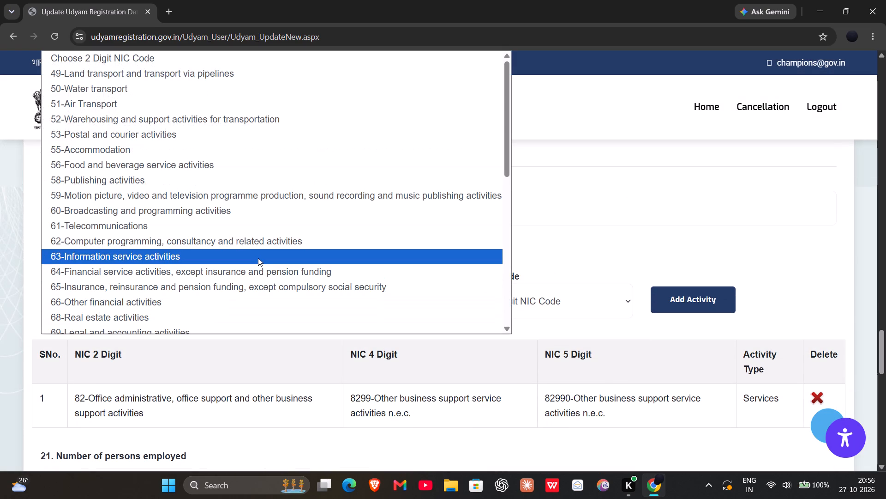
pyautogui.scroll(-7, 237, 188)
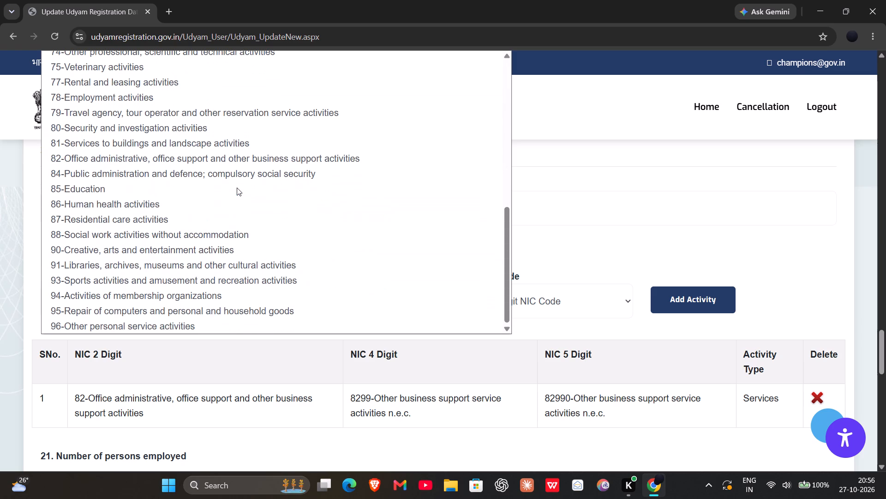
pyautogui.scroll(-2, 237, 188)
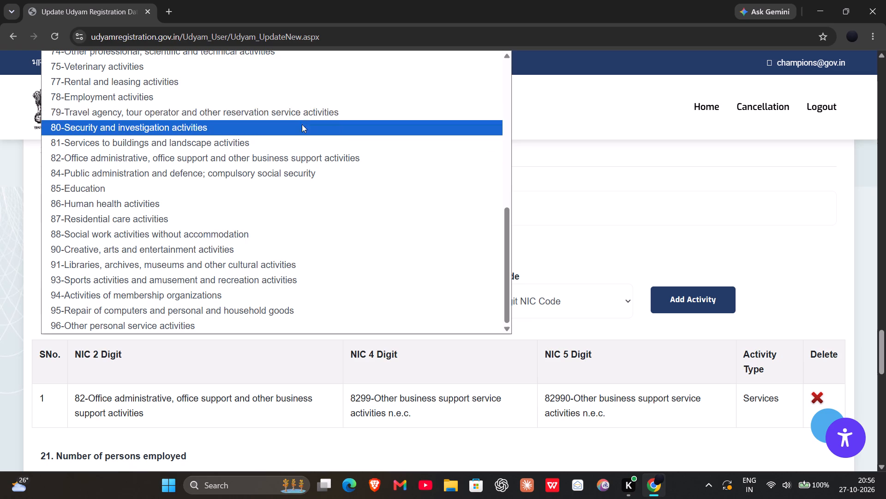
pyautogui.scroll(1, 259, 95)
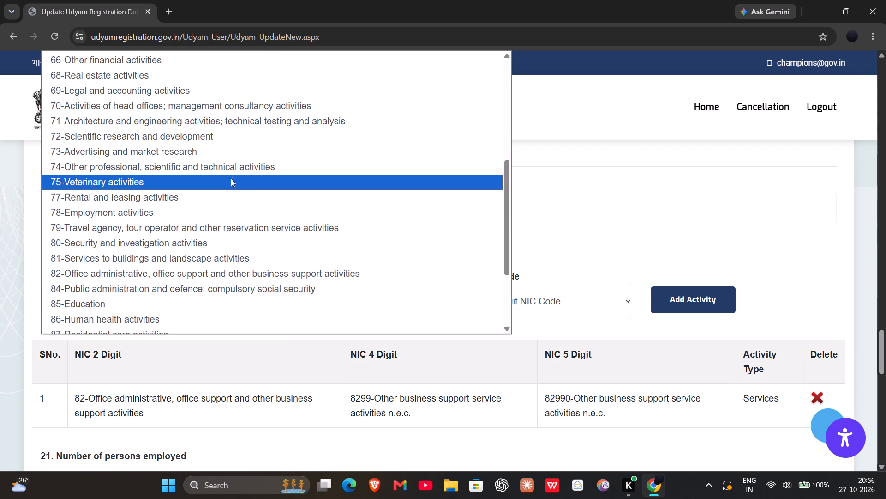
pyautogui.scroll(1, 227, 187)
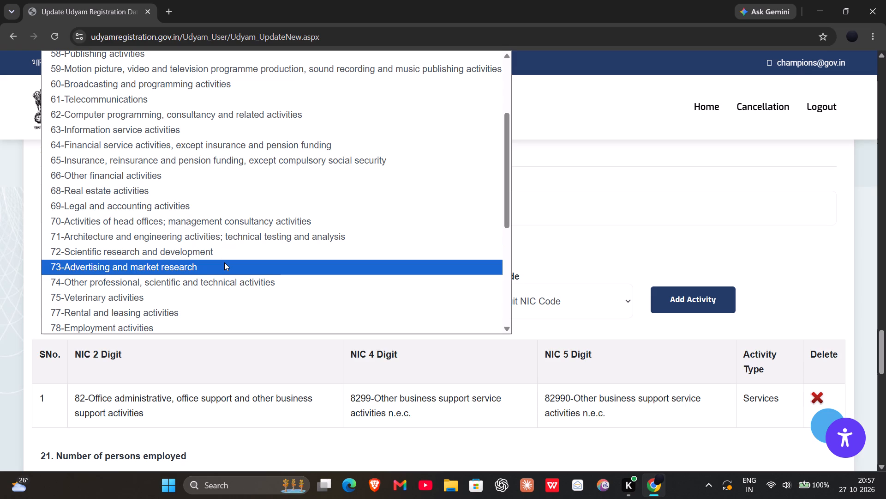
pyautogui.click(691, 236)
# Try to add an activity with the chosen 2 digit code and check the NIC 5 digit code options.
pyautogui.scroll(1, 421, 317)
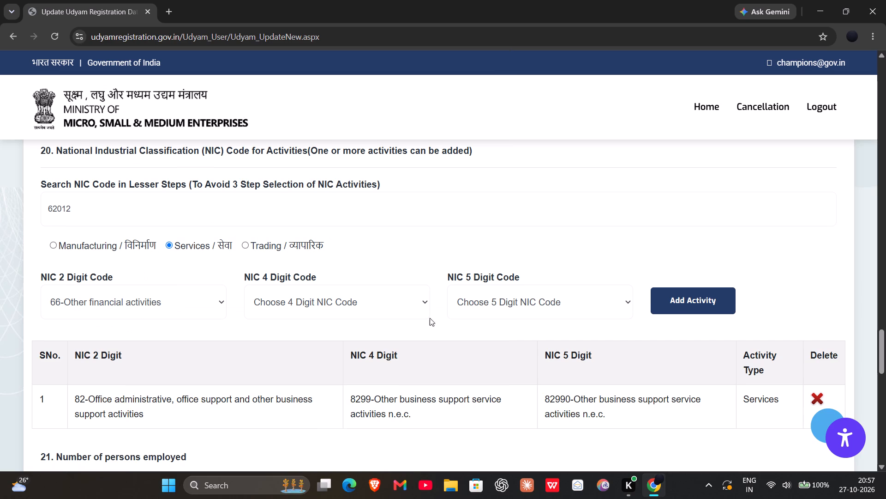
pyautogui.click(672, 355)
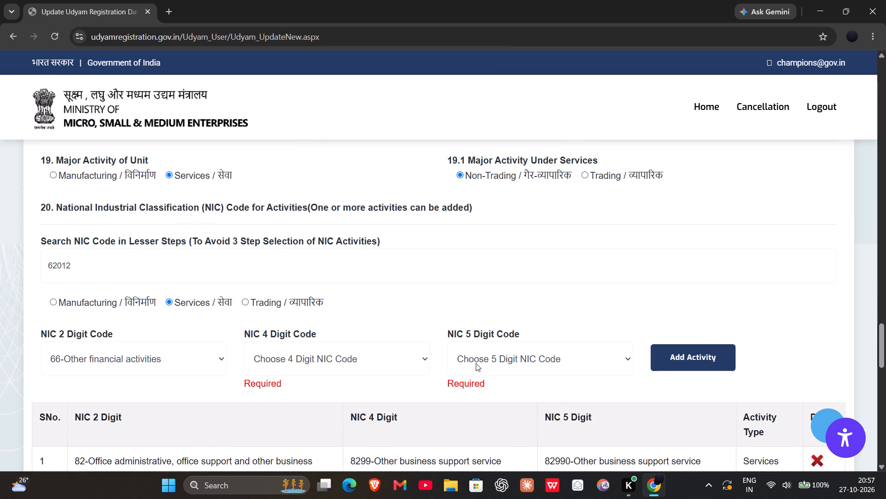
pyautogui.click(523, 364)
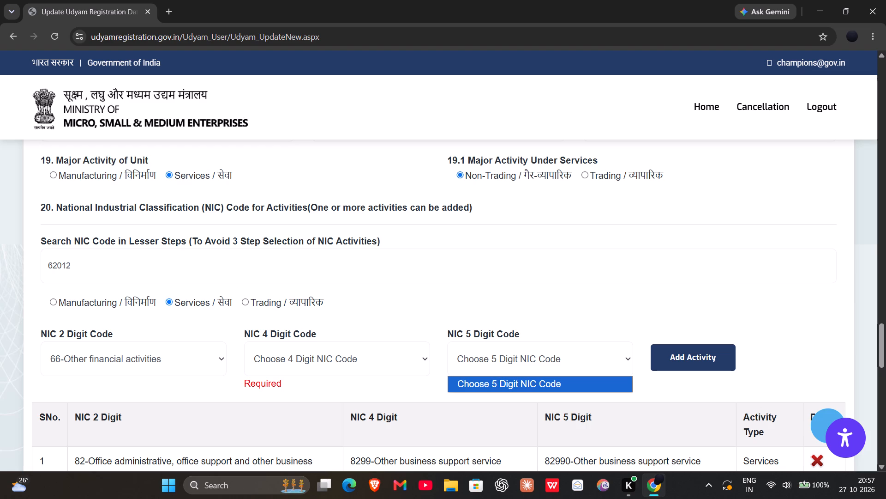
# Submit the NIC code search for 62012 again and review the code selections and activity table.
pyautogui.click(77, 269)
pyautogui.press('Return')
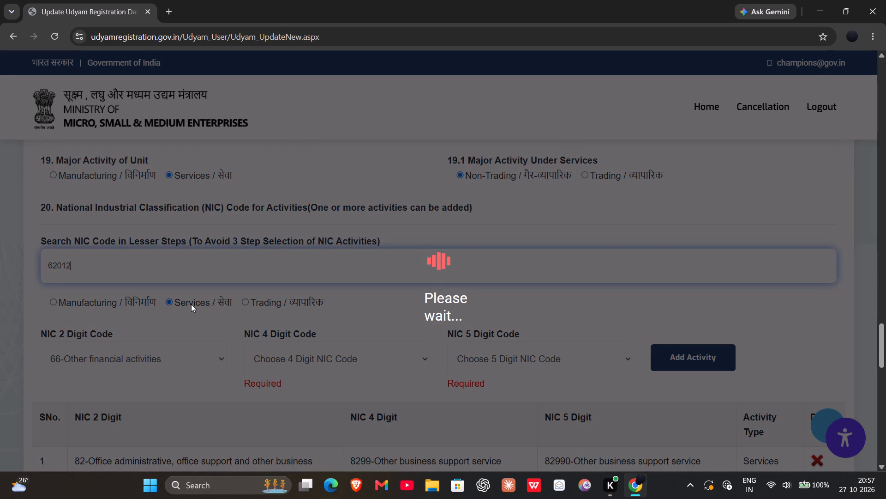
pyautogui.scroll(-4, 191, 304)
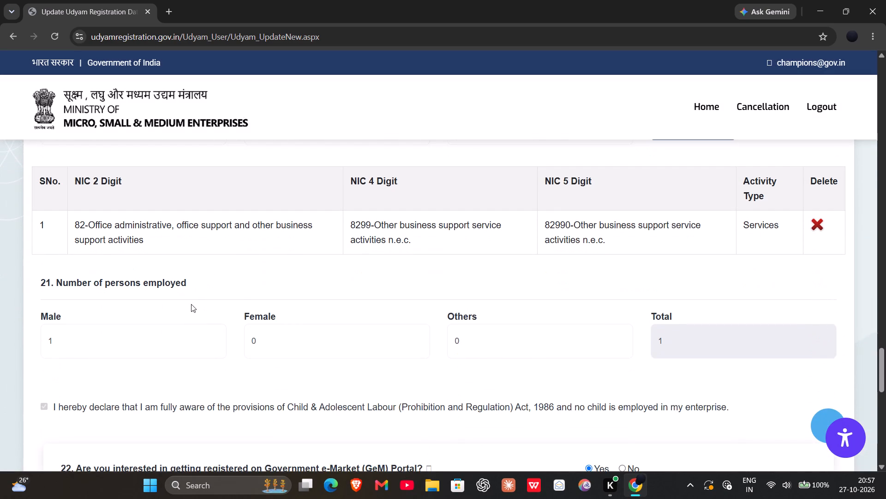
pyautogui.scroll(2, 201, 330)
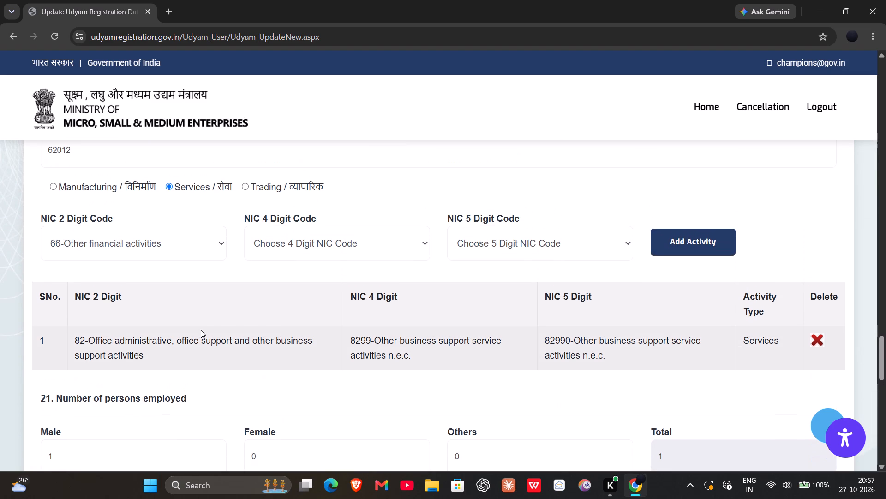
pyautogui.scroll(3, 201, 330)
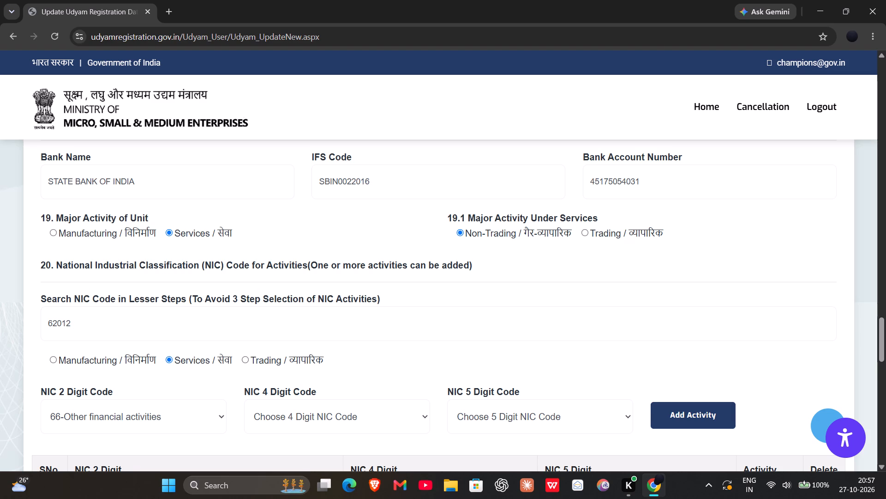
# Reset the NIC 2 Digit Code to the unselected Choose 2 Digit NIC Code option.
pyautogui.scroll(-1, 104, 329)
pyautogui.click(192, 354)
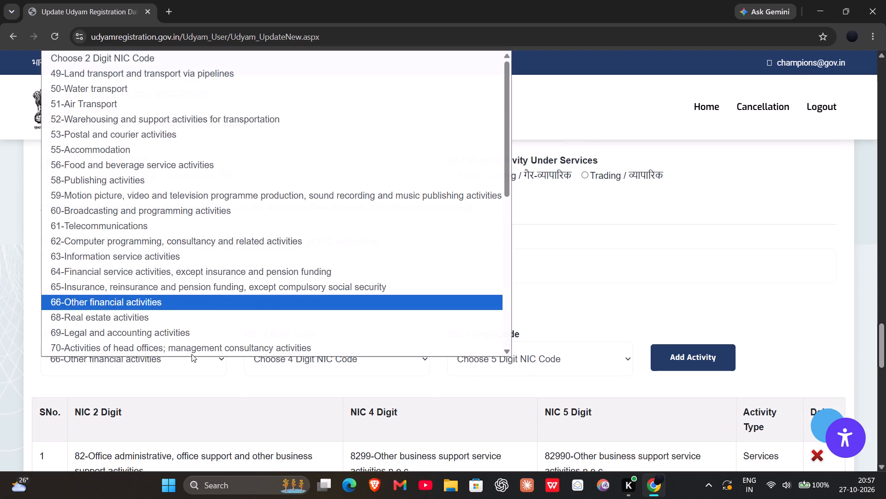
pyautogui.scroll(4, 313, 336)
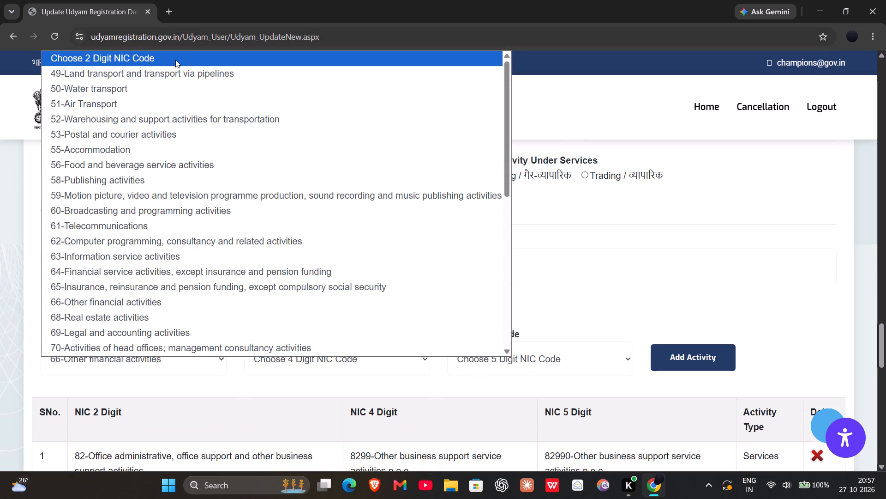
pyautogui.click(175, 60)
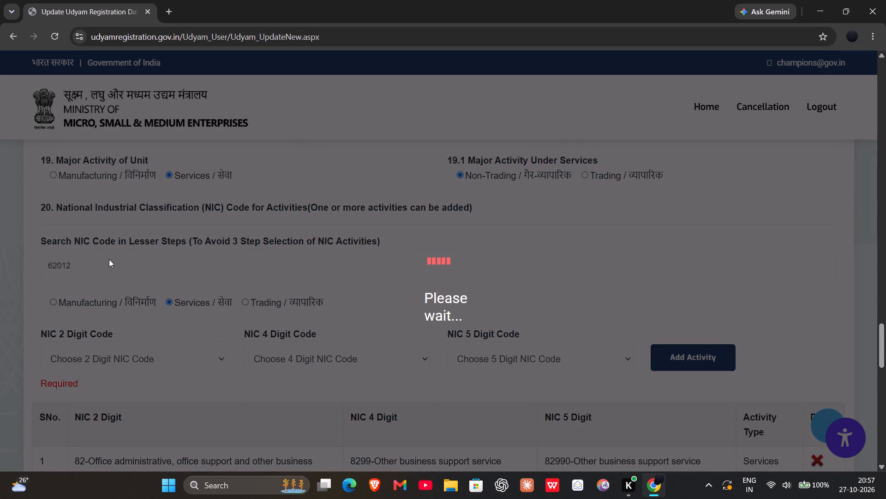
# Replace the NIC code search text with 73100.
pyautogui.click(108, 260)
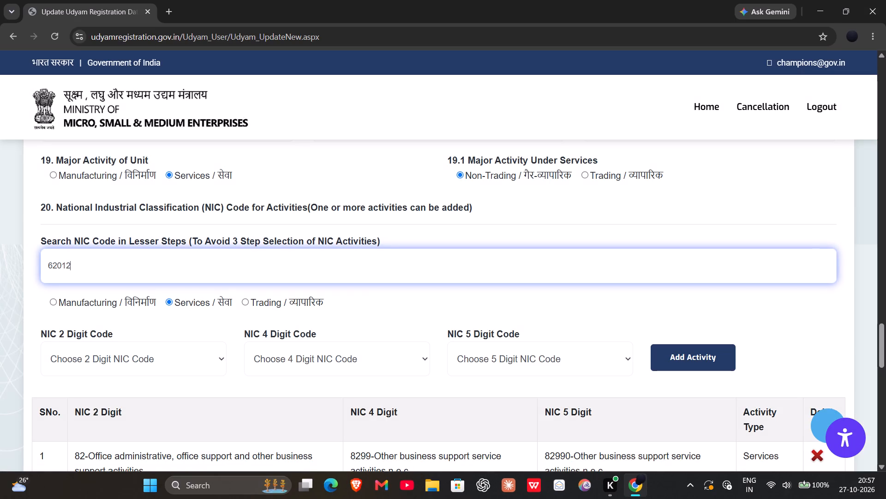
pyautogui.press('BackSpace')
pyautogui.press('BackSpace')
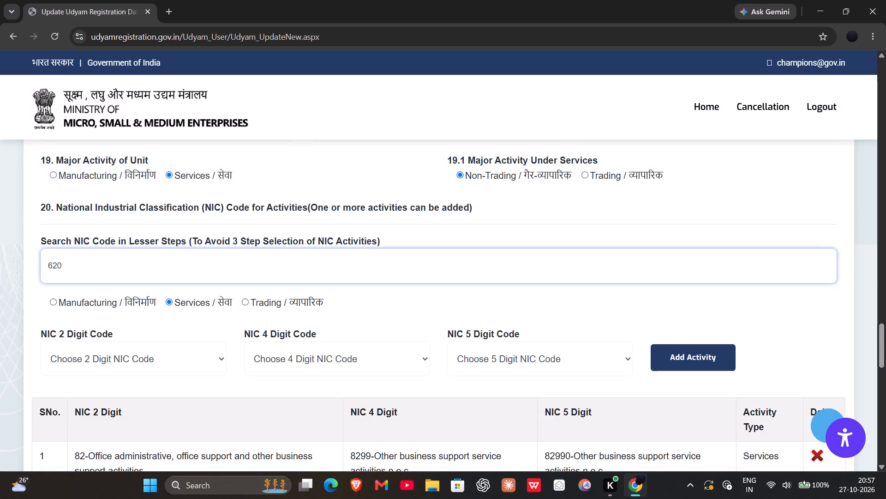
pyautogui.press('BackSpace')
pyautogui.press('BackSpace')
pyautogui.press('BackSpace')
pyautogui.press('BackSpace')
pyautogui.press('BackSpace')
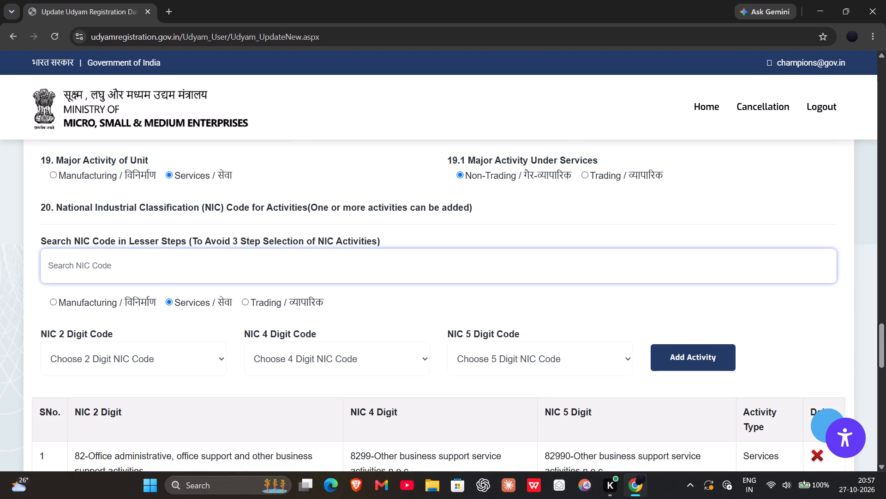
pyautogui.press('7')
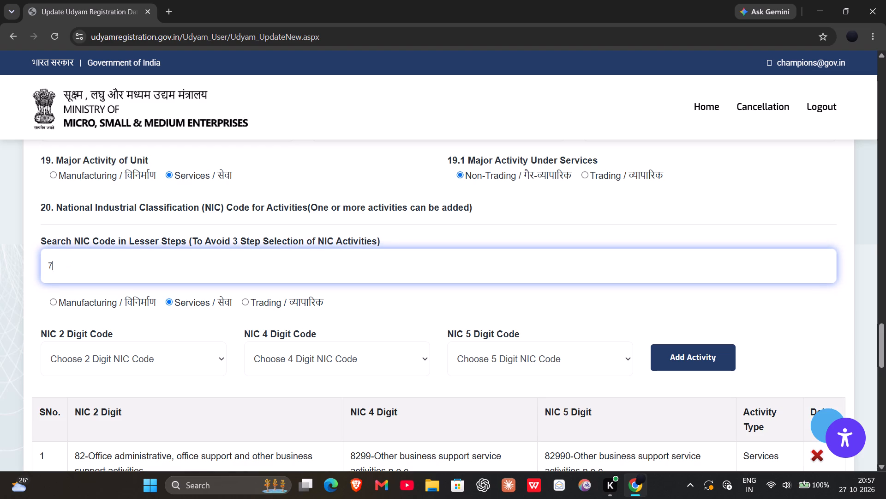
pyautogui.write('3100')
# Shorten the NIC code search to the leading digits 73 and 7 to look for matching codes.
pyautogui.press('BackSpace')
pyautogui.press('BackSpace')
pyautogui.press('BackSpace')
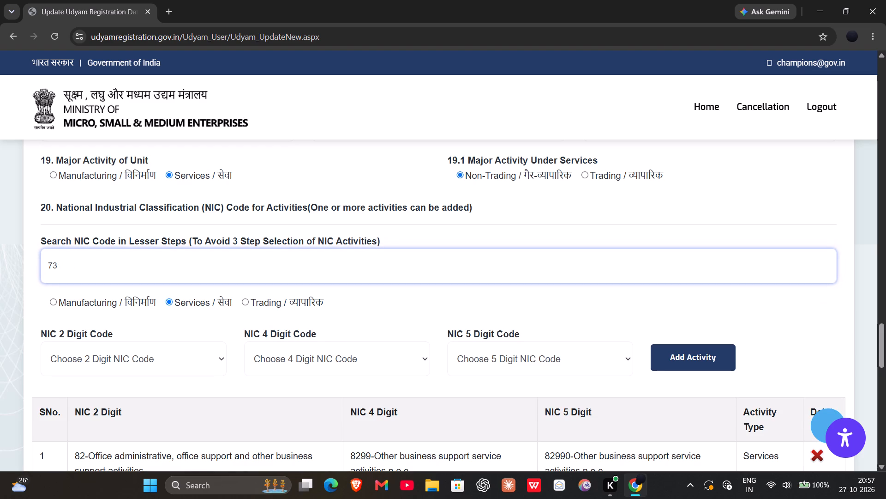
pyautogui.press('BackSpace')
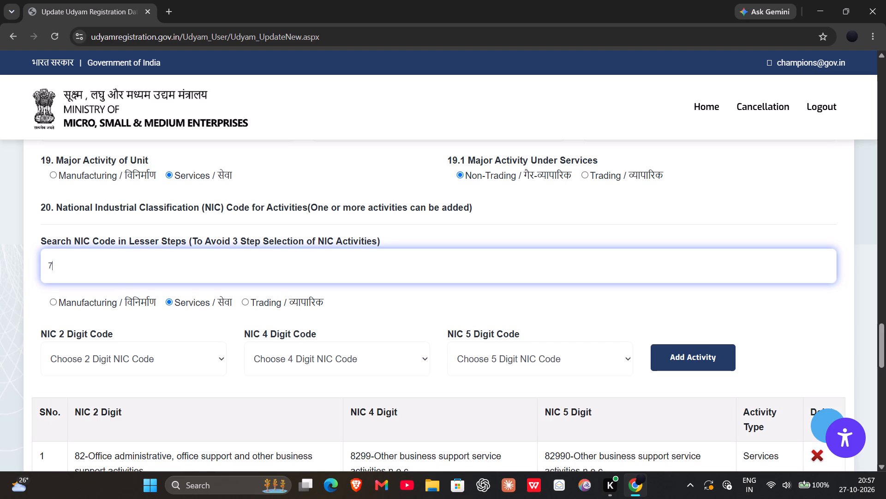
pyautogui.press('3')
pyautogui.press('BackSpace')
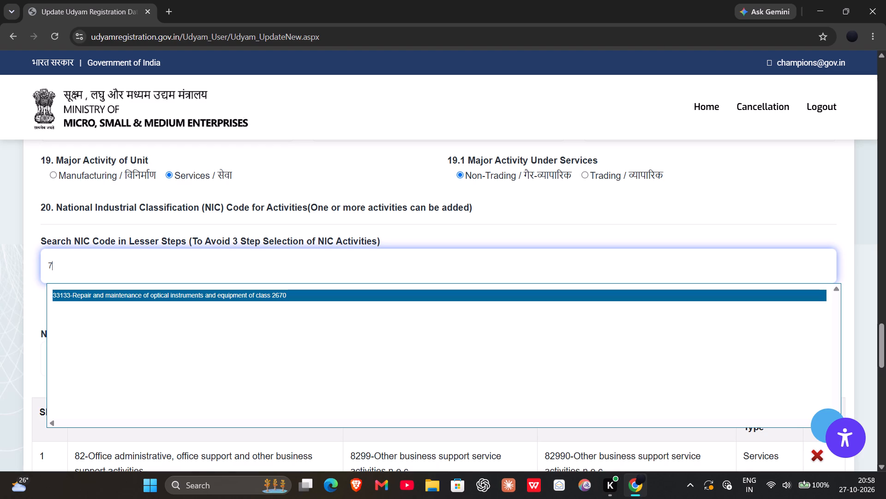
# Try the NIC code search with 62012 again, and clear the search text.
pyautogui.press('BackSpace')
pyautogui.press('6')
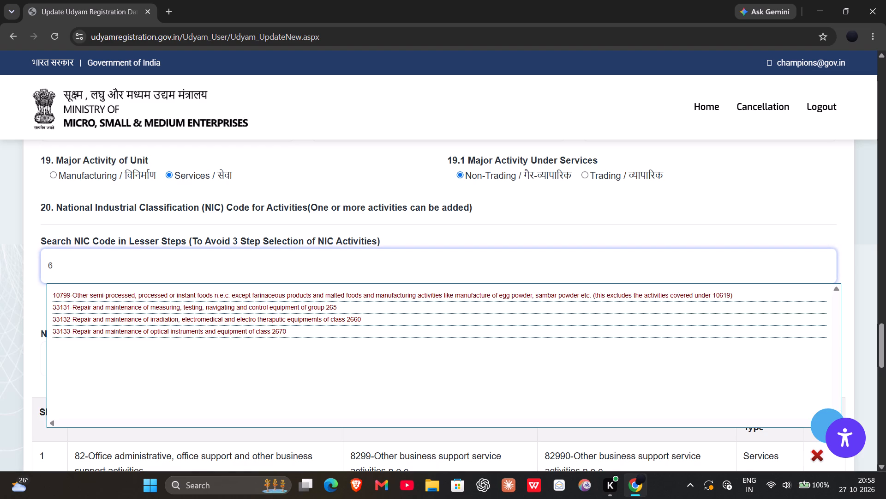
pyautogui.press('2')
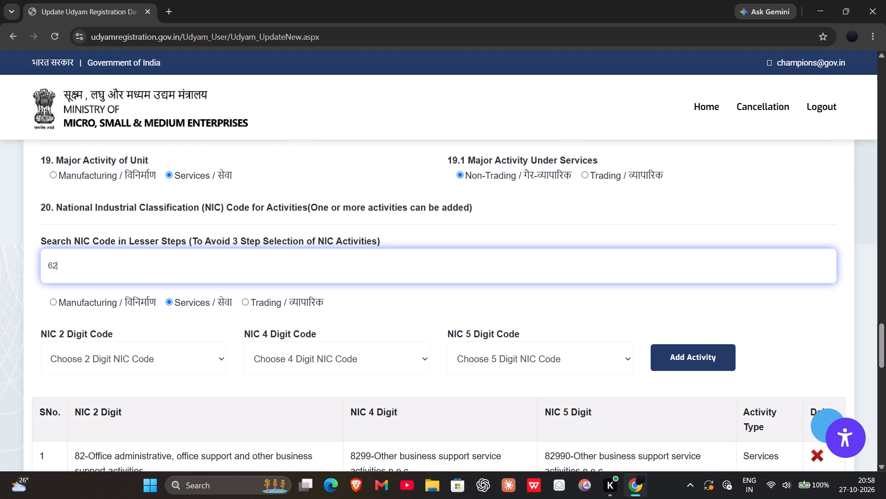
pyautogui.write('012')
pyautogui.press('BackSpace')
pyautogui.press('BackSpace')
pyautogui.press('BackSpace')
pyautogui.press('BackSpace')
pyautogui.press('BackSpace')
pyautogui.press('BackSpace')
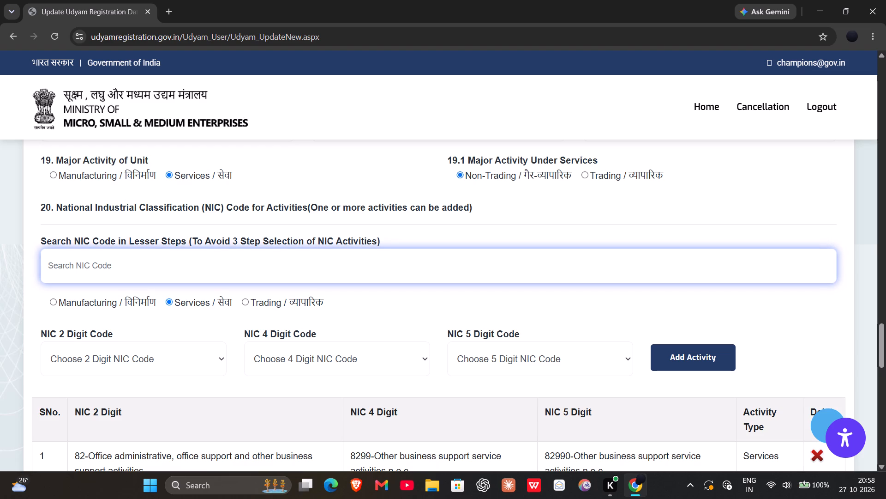
# Check the NIC 5 Digit Code options with no 2 digit or 4 digit code chosen.
pyautogui.click(553, 355)
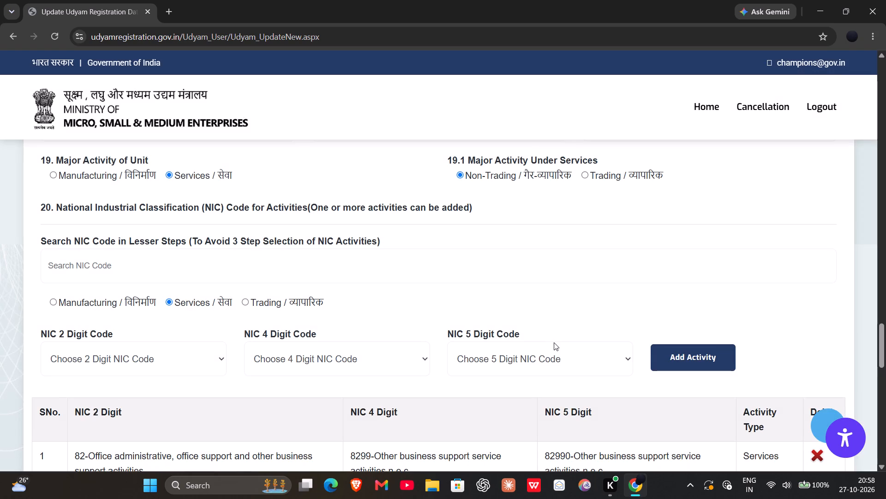
pyautogui.scroll(-2, 524, 310)
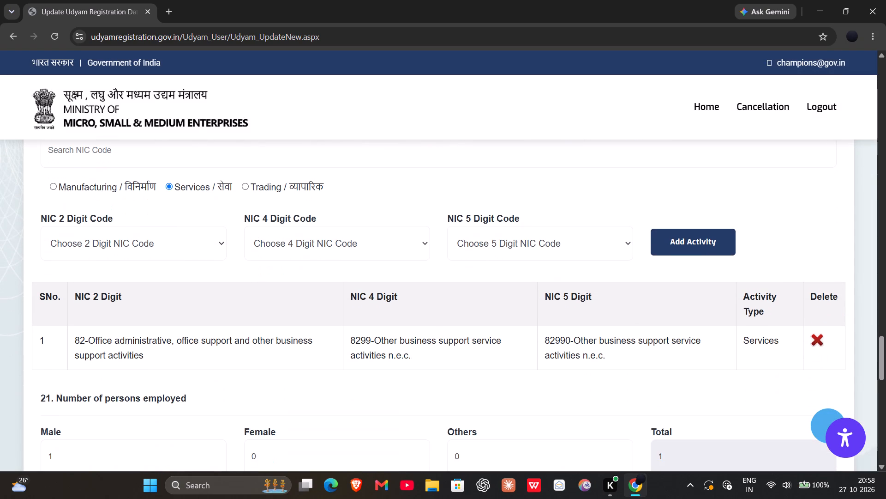
pyautogui.click(622, 244)
pyautogui.click(533, 250)
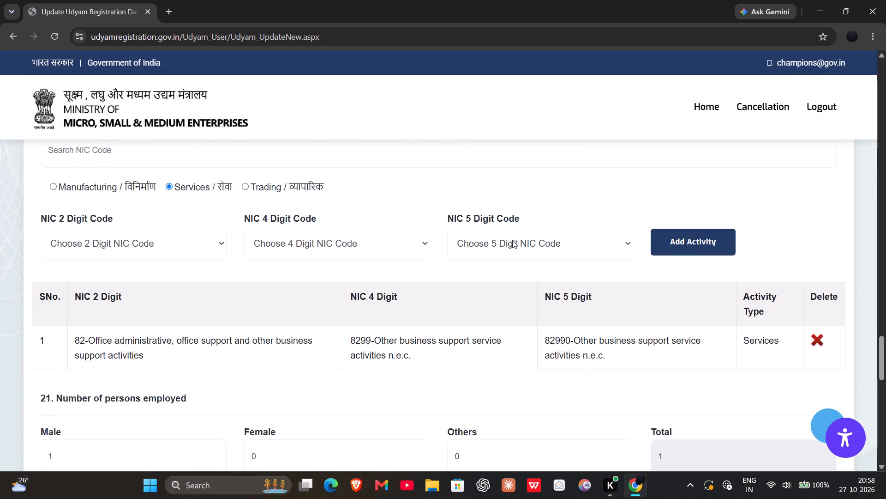
pyautogui.click(507, 239)
pyautogui.click(492, 251)
pyautogui.click(494, 250)
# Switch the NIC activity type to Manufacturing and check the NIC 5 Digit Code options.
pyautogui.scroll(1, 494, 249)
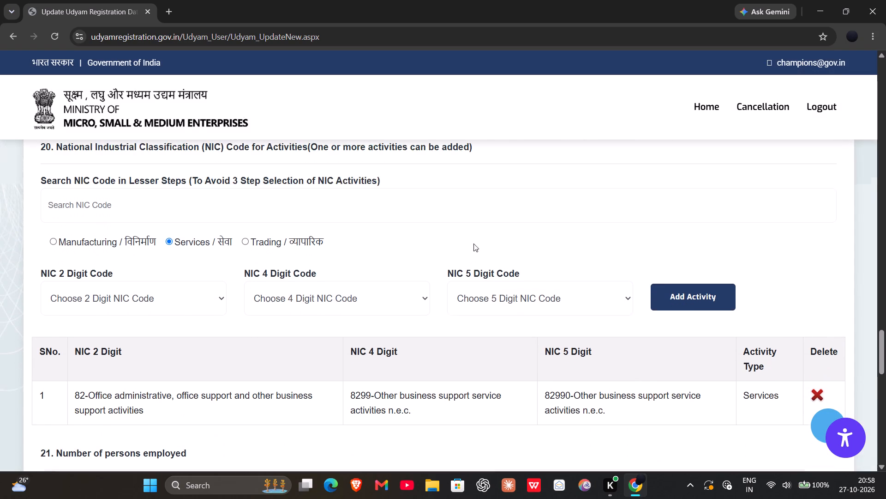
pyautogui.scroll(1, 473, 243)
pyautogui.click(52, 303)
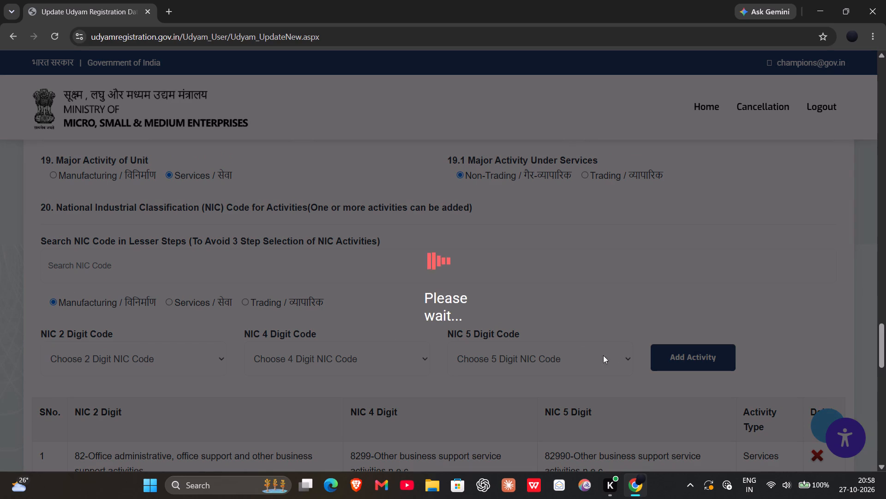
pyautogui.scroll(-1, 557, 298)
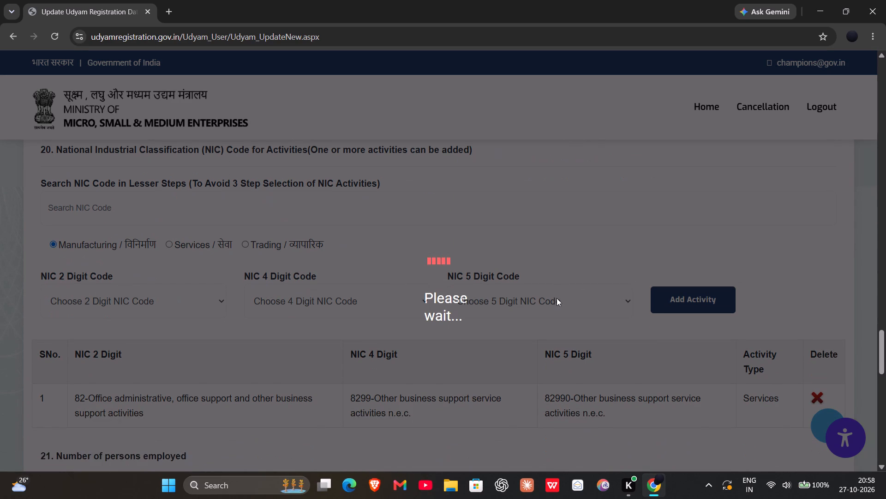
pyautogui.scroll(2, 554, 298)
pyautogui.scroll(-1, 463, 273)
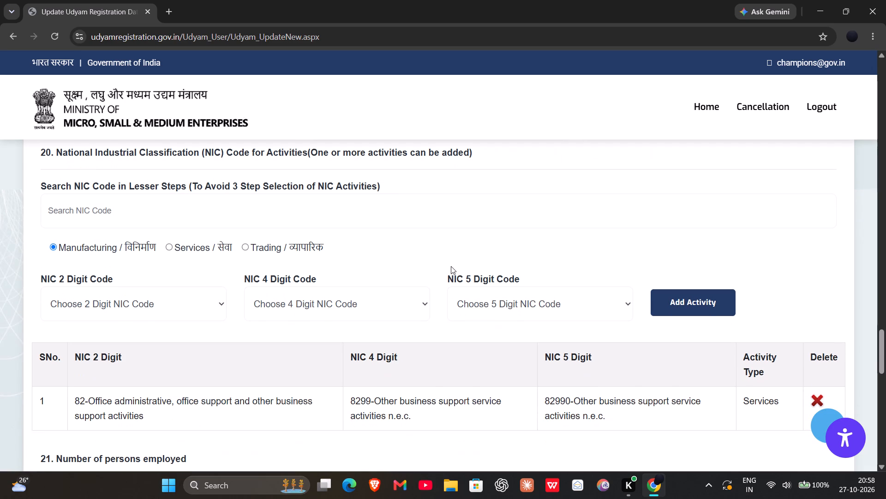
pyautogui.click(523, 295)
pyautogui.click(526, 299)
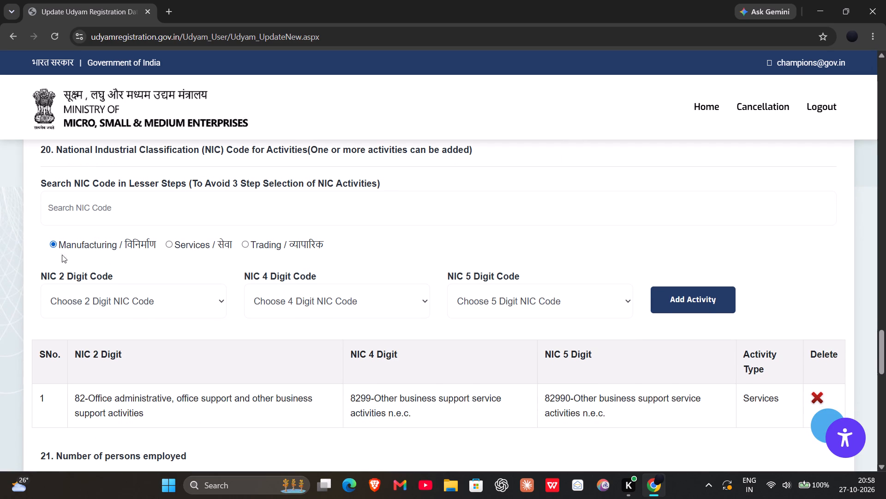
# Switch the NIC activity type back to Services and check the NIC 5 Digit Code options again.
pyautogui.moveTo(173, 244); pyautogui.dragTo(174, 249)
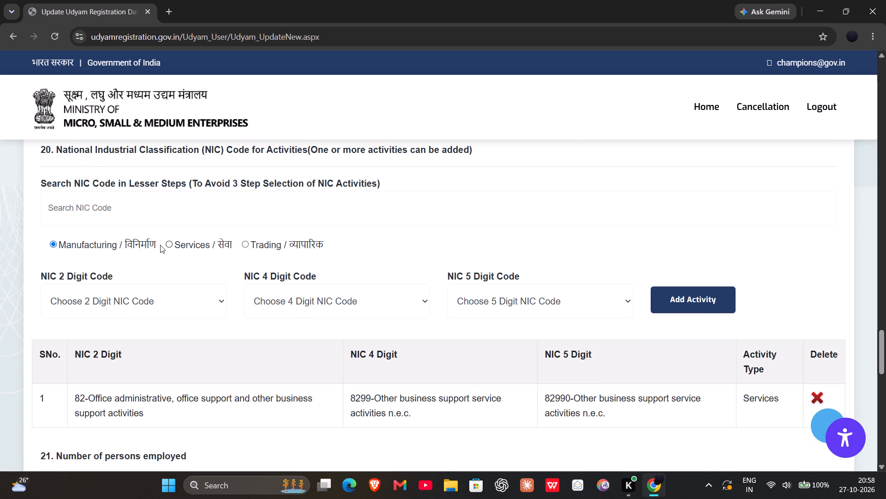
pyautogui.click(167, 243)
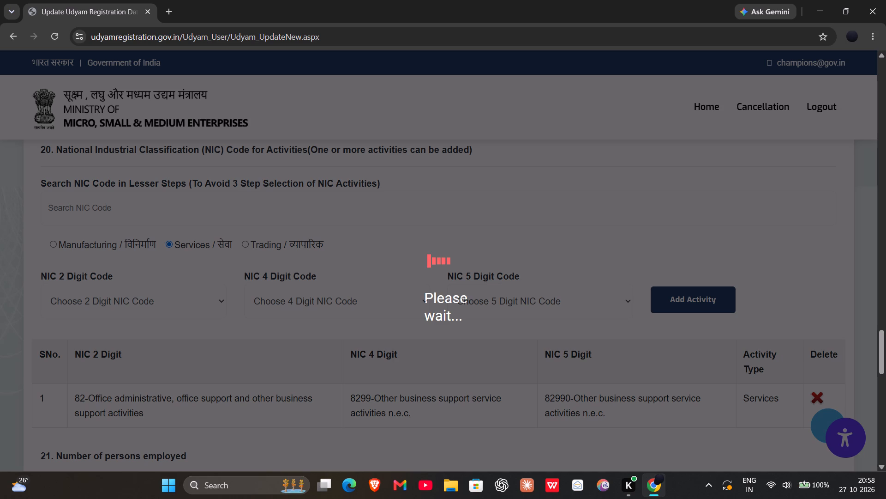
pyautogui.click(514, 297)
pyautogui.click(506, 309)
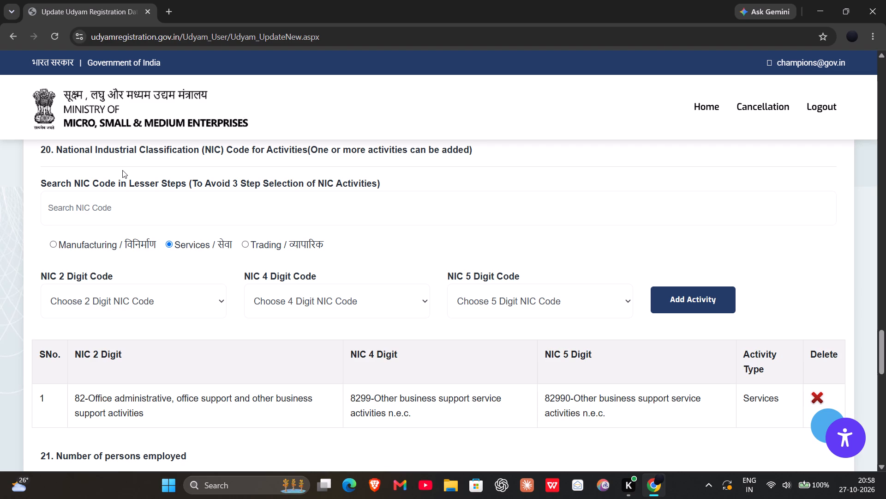
# Enter 62 in the NIC code search.
pyautogui.click(138, 212)
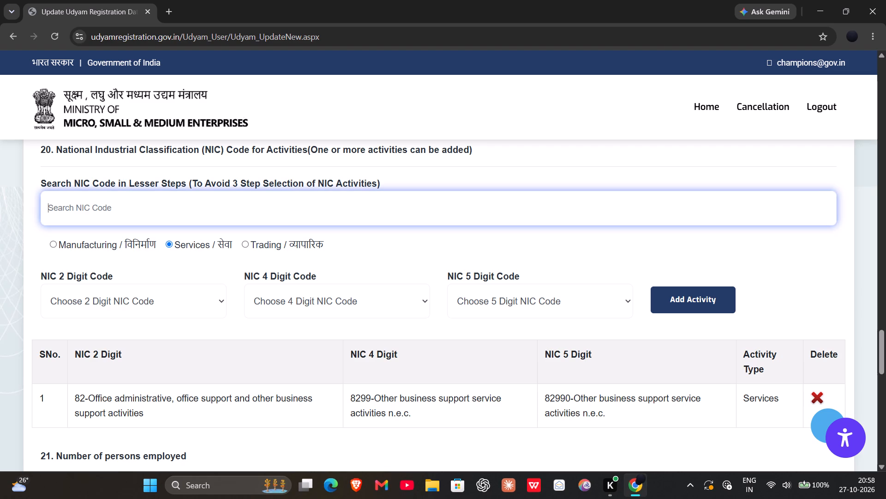
pyautogui.write('62')
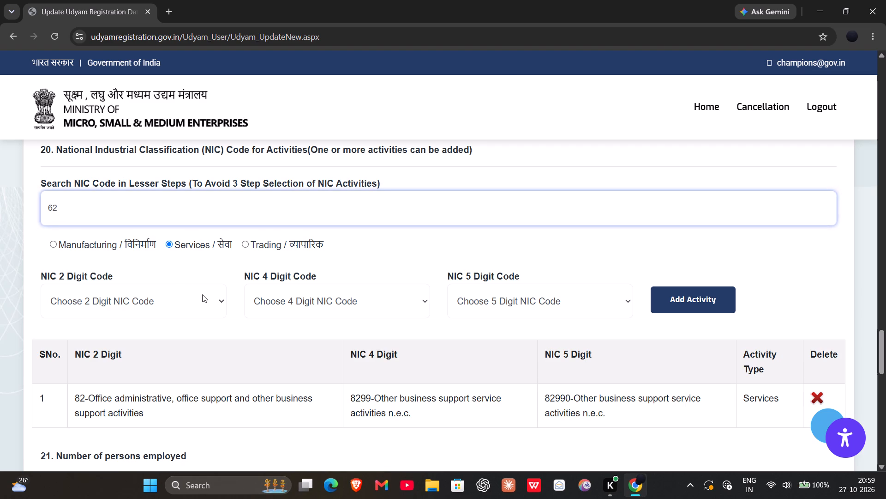
# Set the NIC 2 Digit Code to 62-Computer programming, consultancy and related activities and the 4 Digit Code to 6201-Computer programming activities.
pyautogui.click(202, 294)
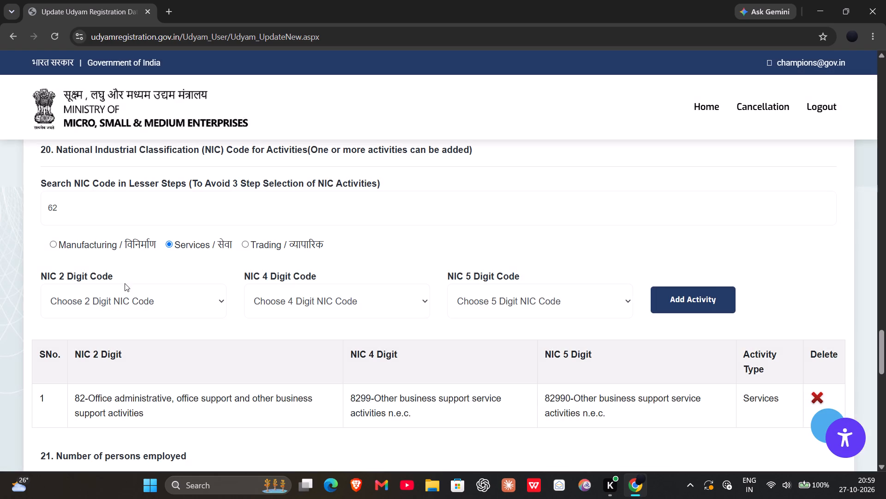
pyautogui.click(137, 299)
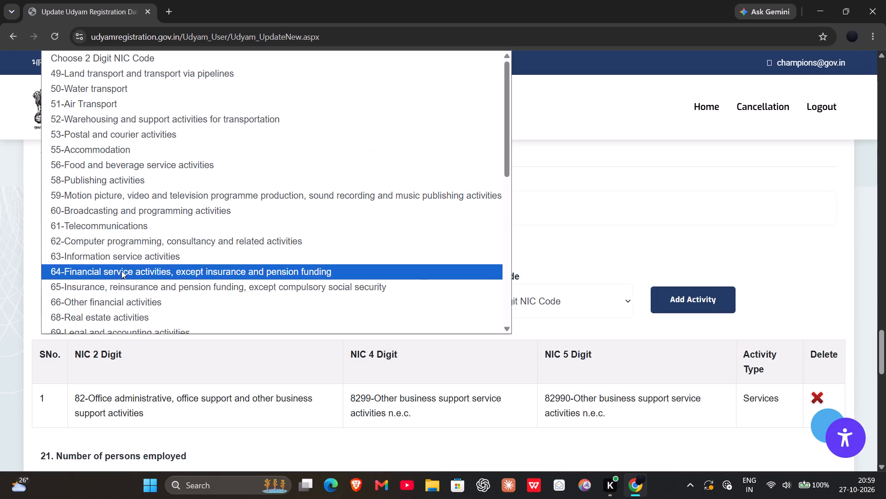
pyautogui.click(93, 243)
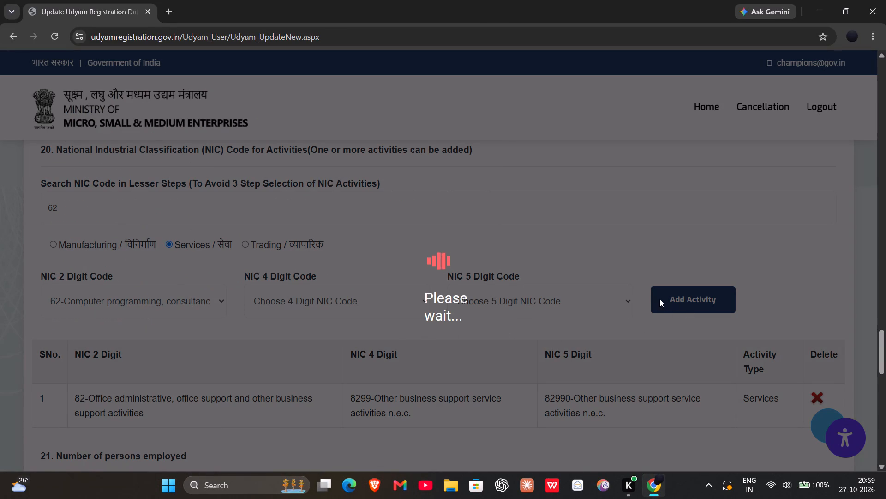
pyautogui.click(379, 301)
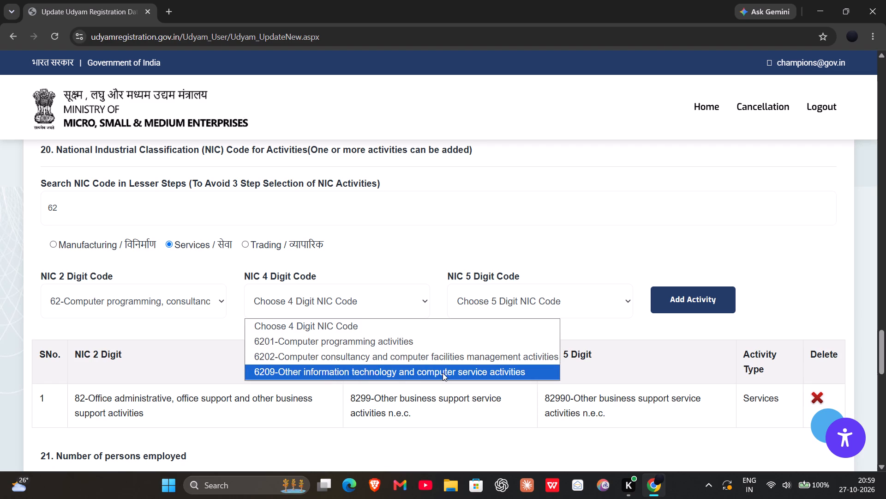
pyautogui.click(410, 345)
# Set the NIC 5 Digit Code to 62012-Web-page designing and add the activity to the list.
pyautogui.click(527, 304)
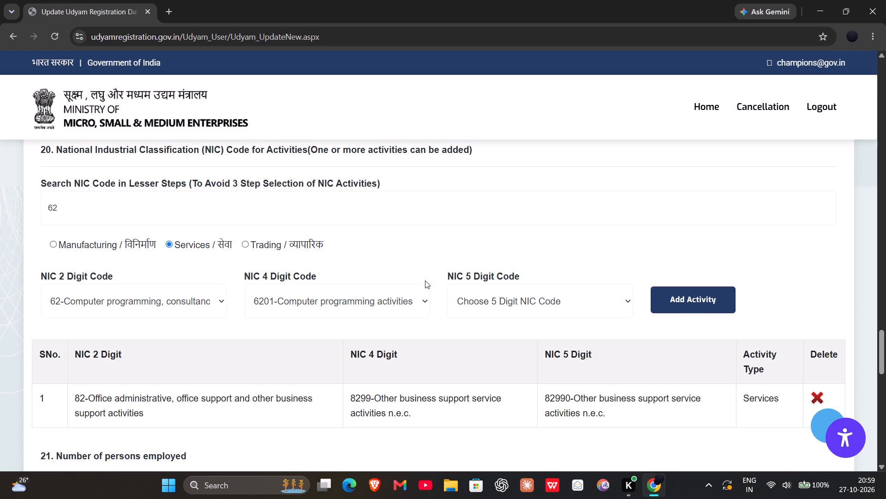
pyautogui.click(510, 310)
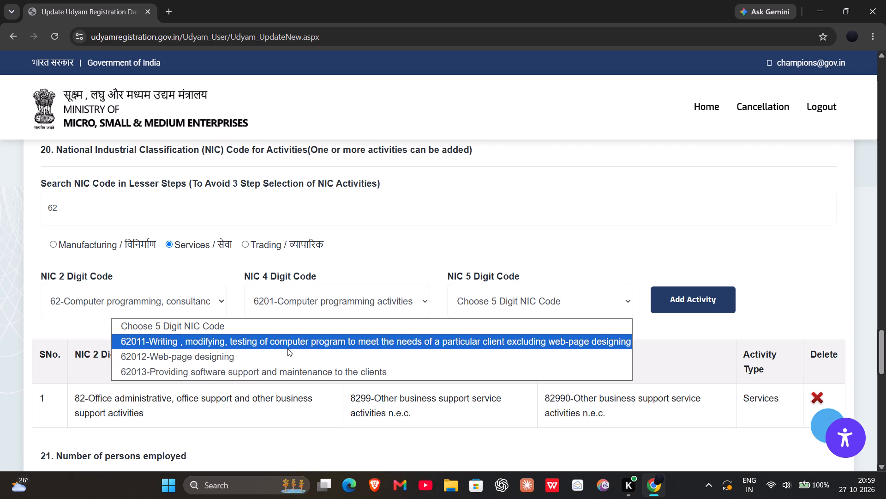
pyautogui.click(280, 361)
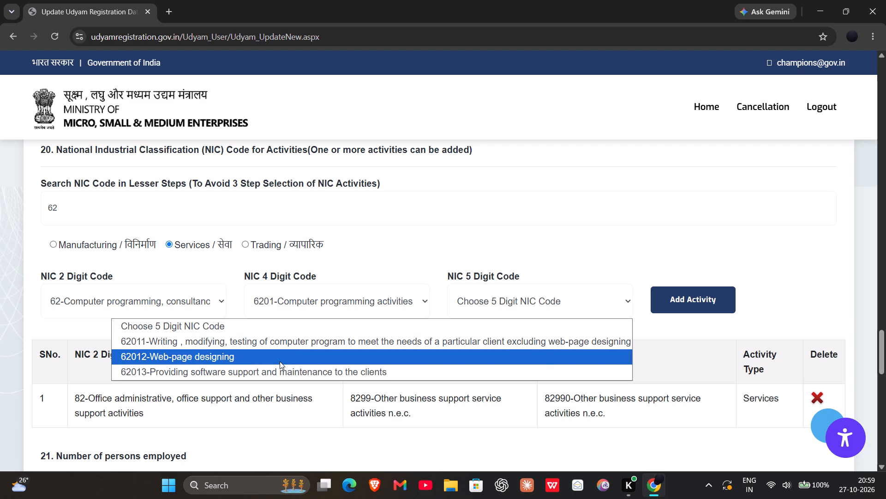
pyautogui.click(694, 298)
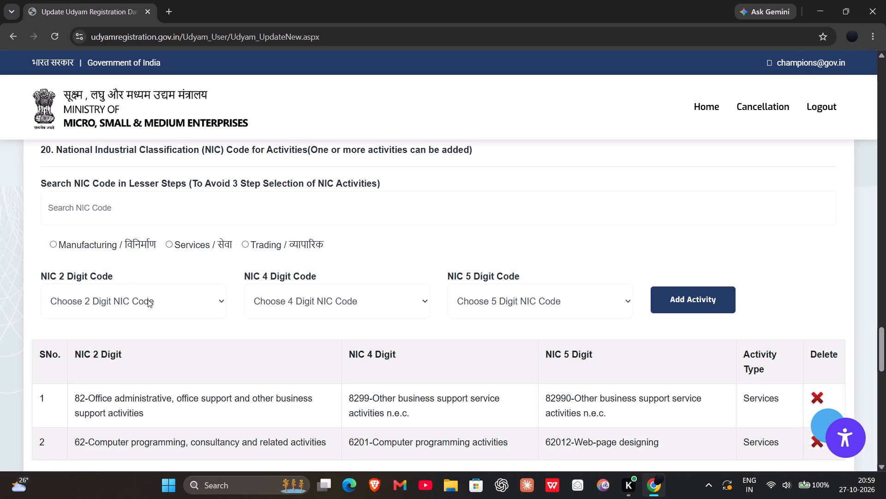
# Add a Services activity with NIC codes 73-Advertising and market research, 7310-Advertising and 73100-Advertising.
pyautogui.click(161, 236)
pyautogui.click(168, 243)
pyautogui.click(211, 291)
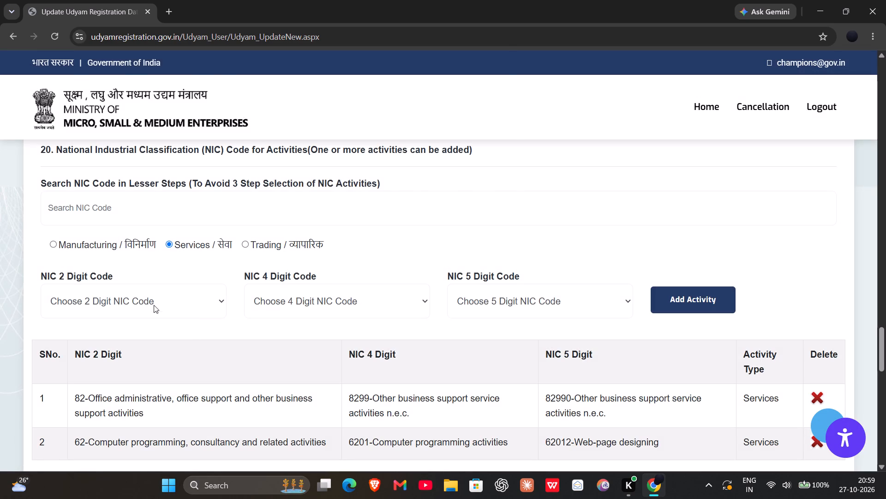
pyautogui.click(159, 299)
pyautogui.scroll(-2, 114, 302)
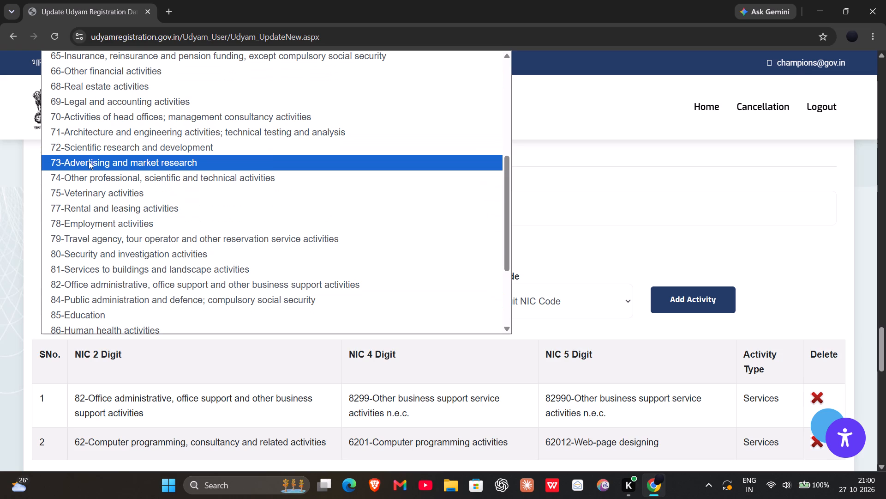
pyautogui.click(89, 161)
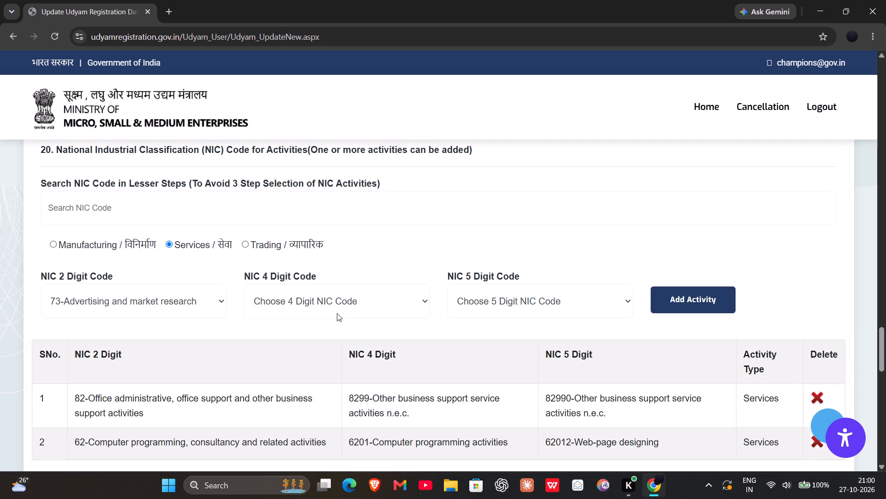
pyautogui.click(328, 298)
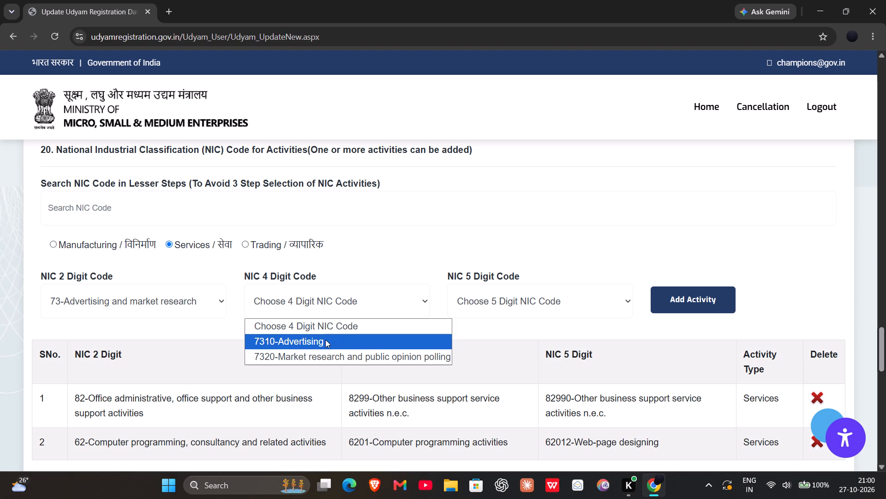
pyautogui.click(325, 340)
pyautogui.click(597, 296)
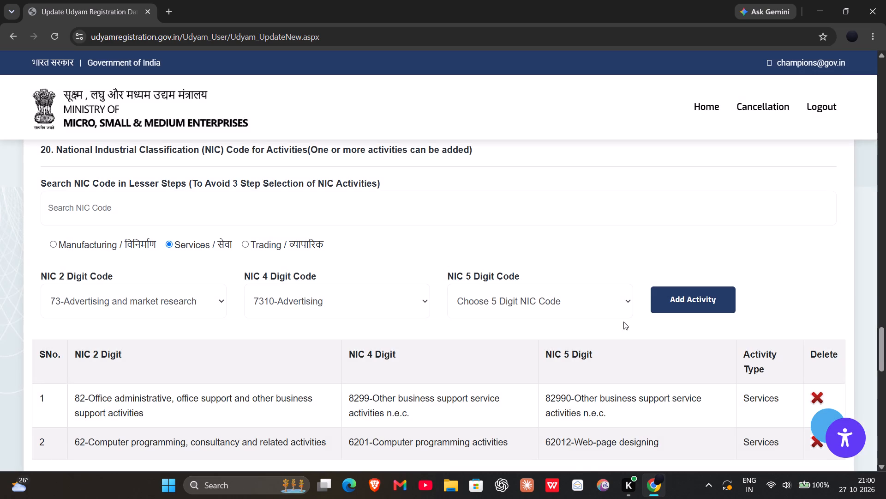
pyautogui.click(621, 304)
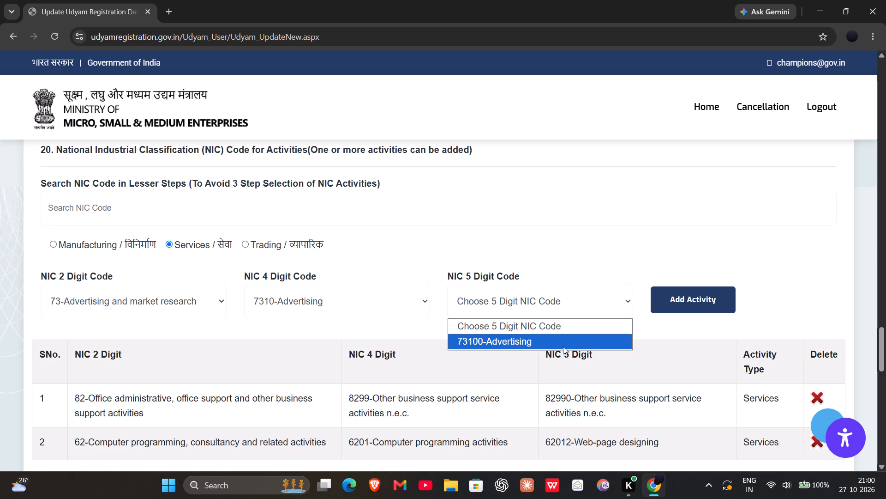
pyautogui.click(563, 347)
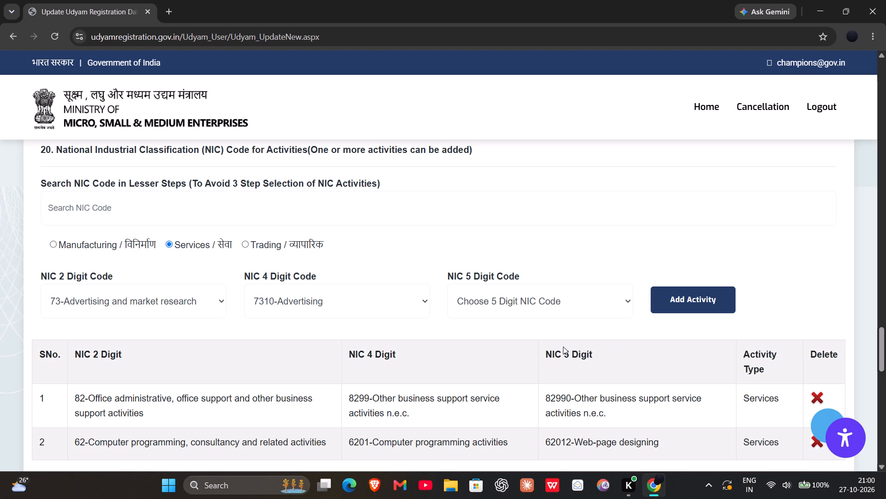
pyautogui.click(708, 304)
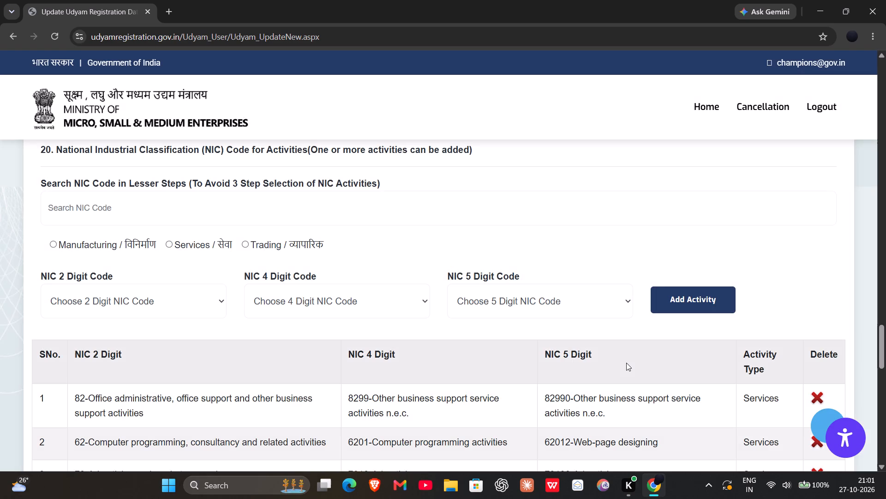
# Set the activity type to Services and the NIC 2 Digit Code to 59-Motion picture, video and television programme production, sound recording and music publishing activities.
pyautogui.scroll(-3, 637, 366)
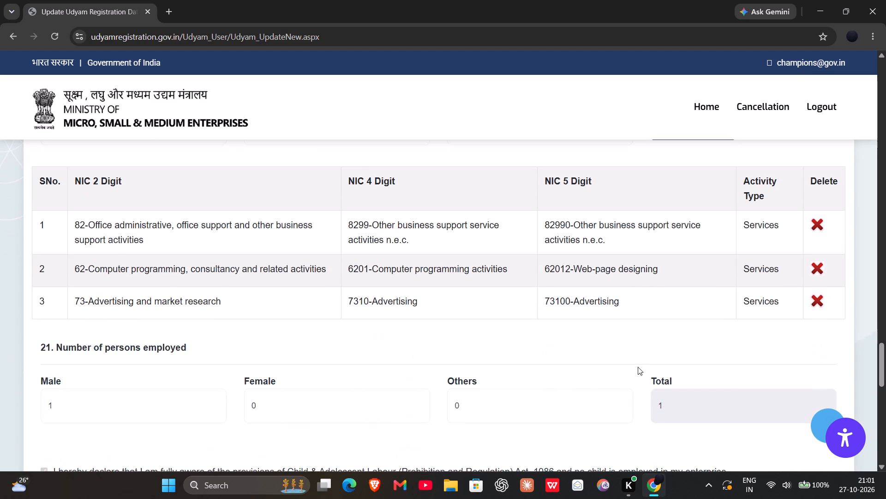
pyautogui.scroll(3, 628, 326)
pyautogui.click(191, 303)
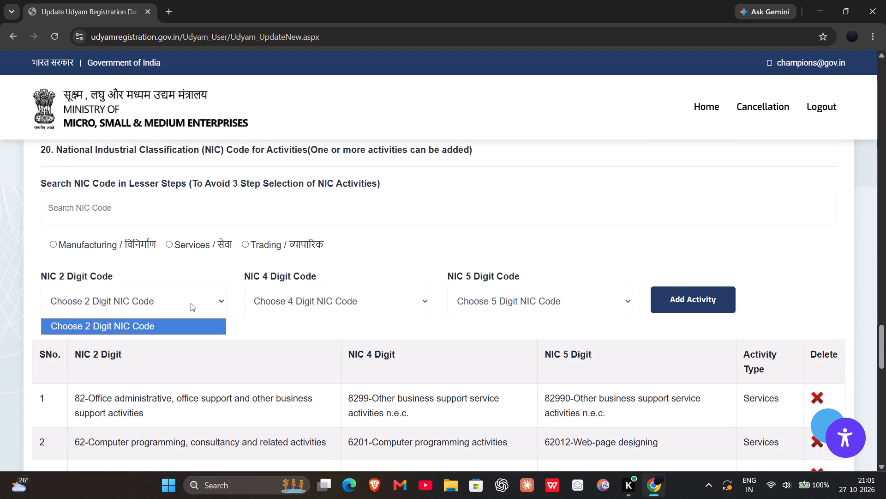
pyautogui.scroll(-1, 205, 314)
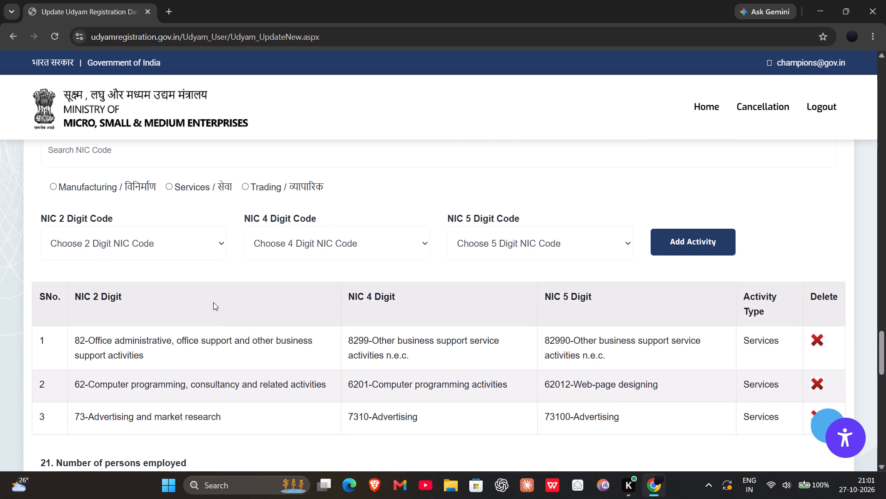
pyautogui.click(150, 247)
pyautogui.click(214, 247)
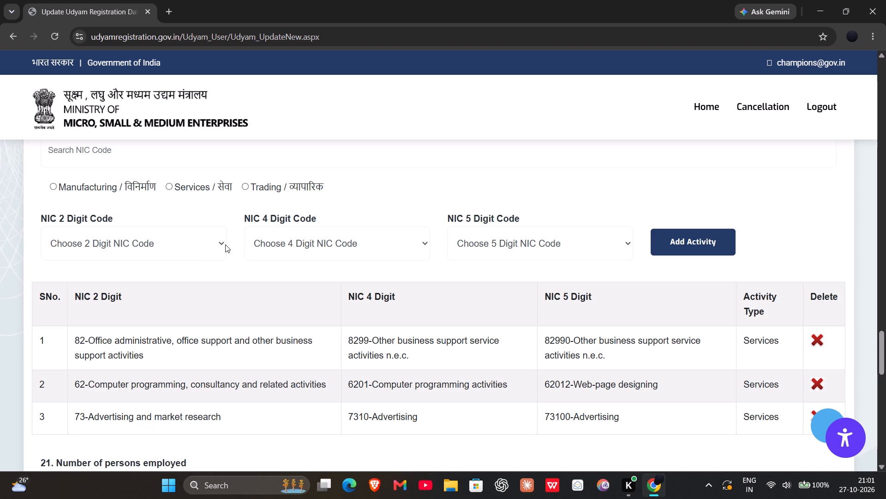
pyautogui.click(167, 184)
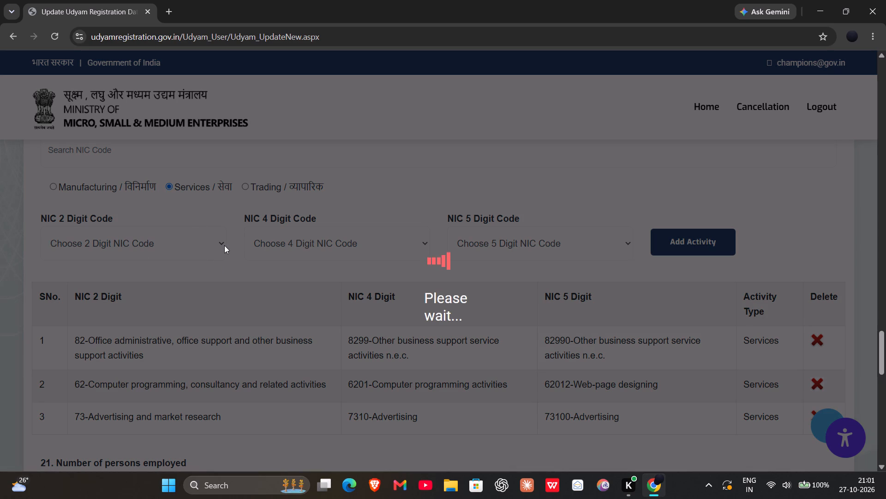
pyautogui.click(201, 245)
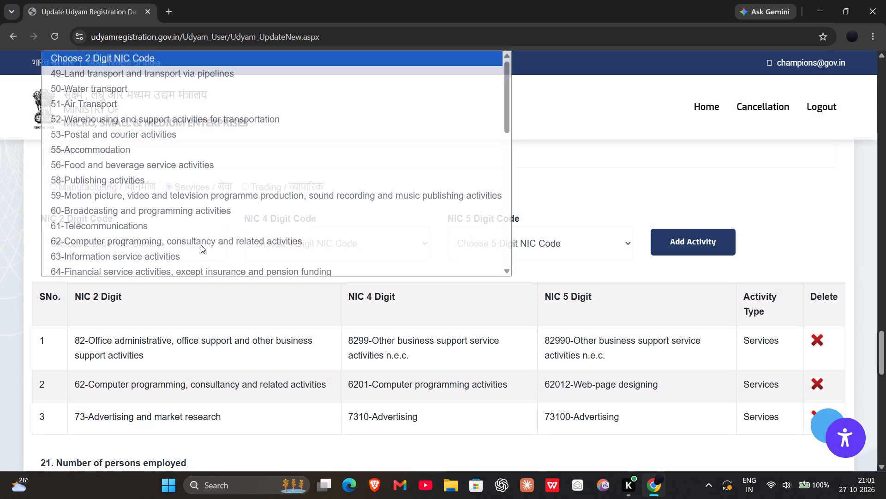
pyautogui.scroll(-1, 191, 246)
pyautogui.scroll(2, 191, 246)
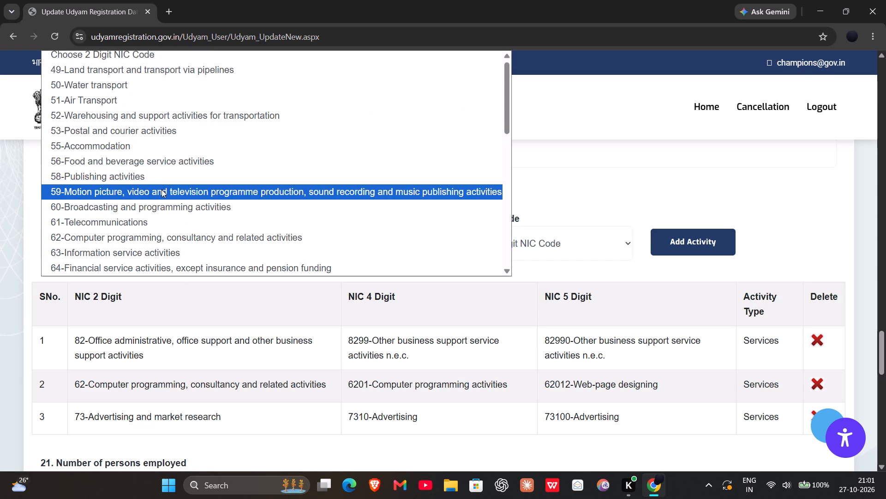
pyautogui.scroll(-1, 162, 189)
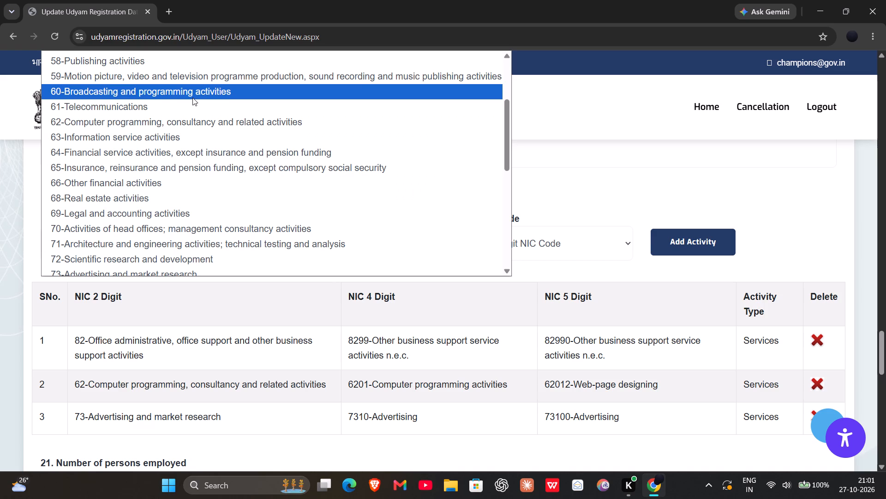
pyautogui.click(226, 80)
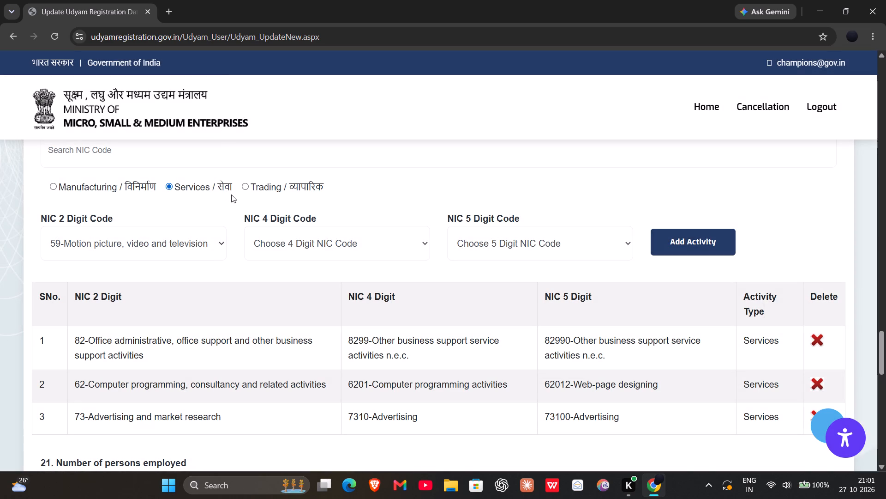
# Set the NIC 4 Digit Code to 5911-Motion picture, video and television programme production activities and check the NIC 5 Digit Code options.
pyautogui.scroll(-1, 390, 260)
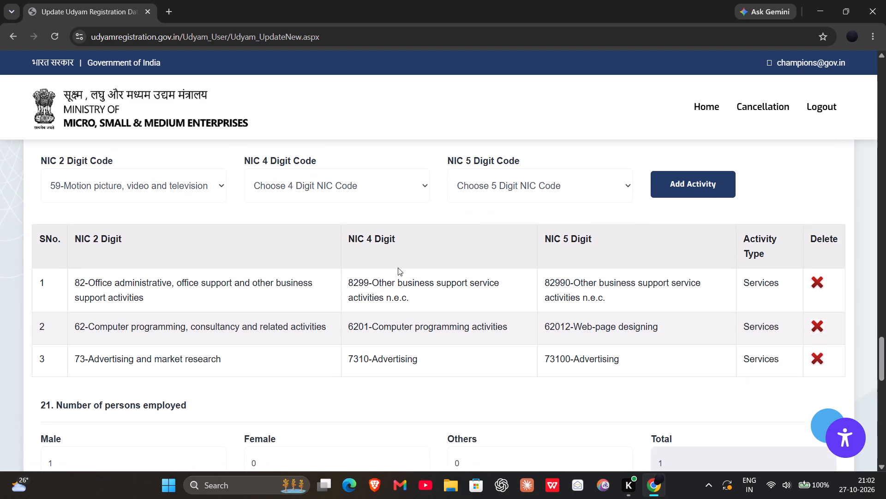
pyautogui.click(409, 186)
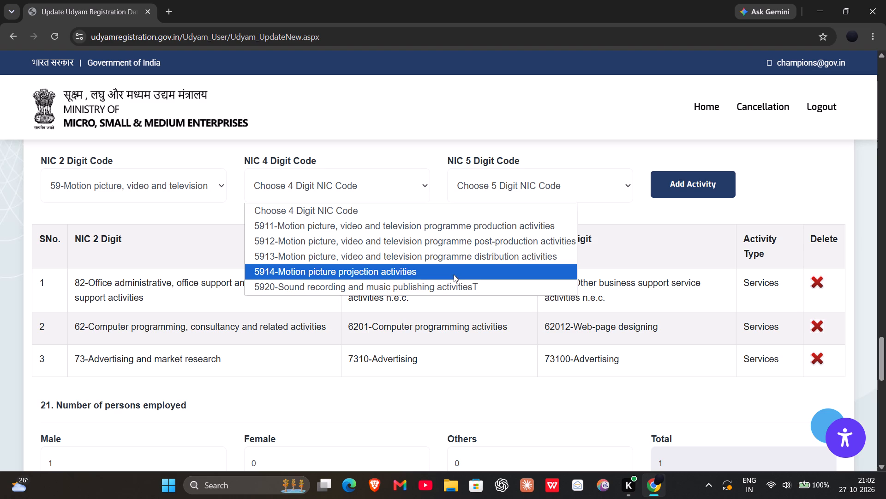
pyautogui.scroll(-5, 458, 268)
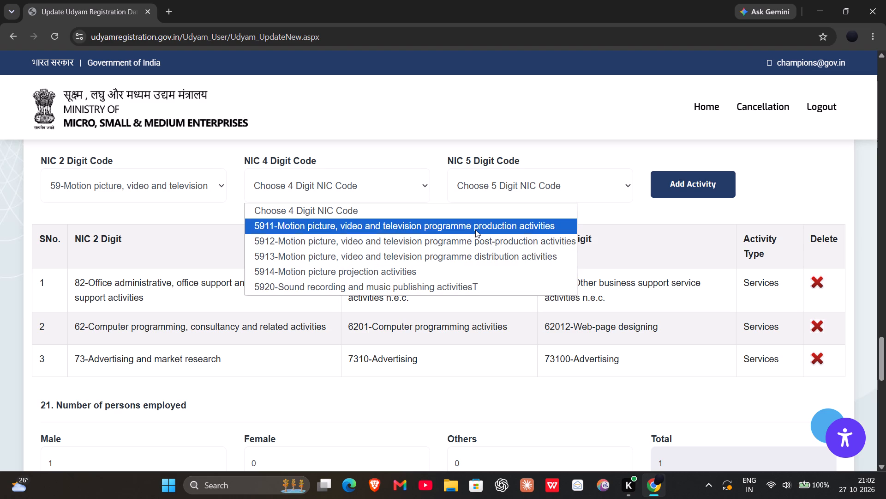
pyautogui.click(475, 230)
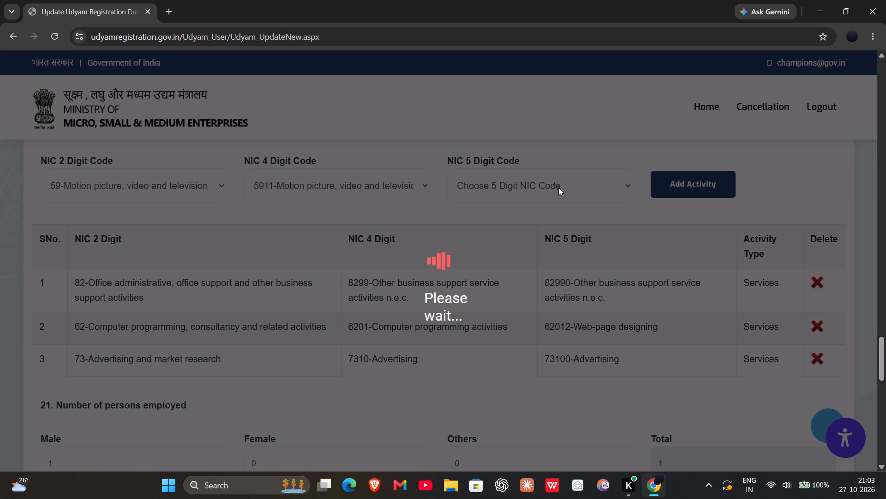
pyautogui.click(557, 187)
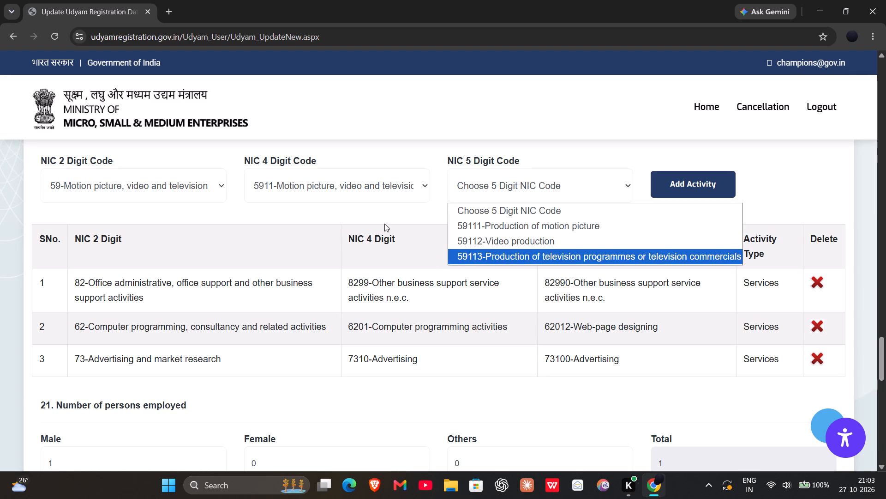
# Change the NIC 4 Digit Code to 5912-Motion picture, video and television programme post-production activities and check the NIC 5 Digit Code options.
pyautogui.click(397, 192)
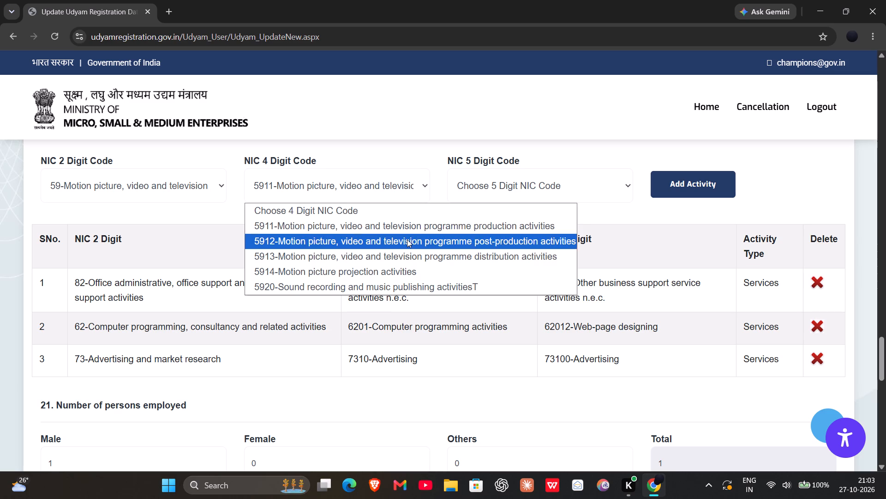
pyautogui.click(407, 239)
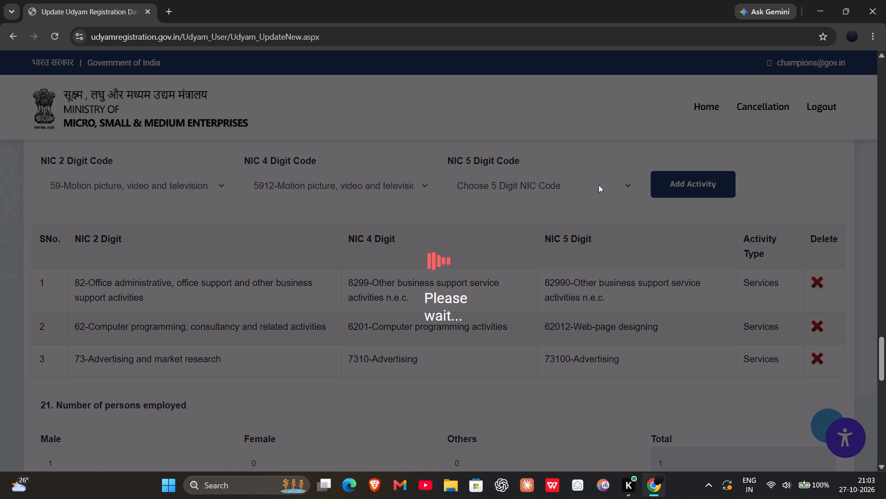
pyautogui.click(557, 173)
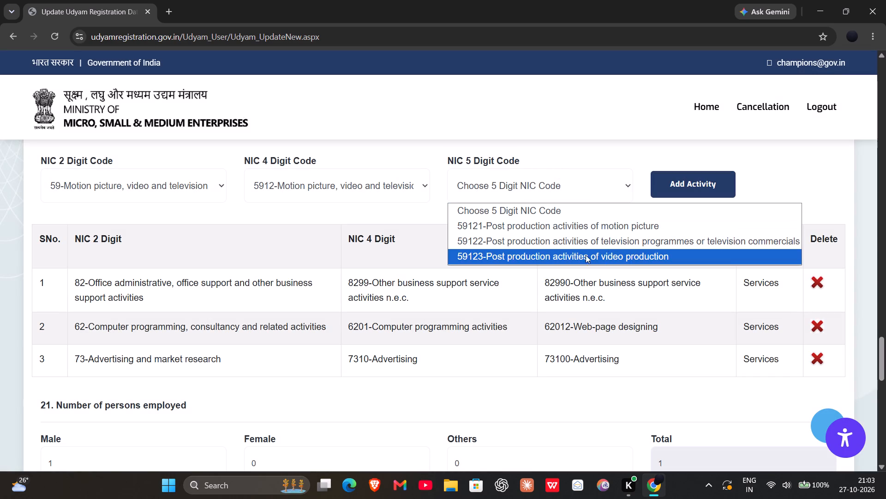
# Change the NIC 4 Digit Code to 5913-Motion picture, video and television programme distribution activities.
pyautogui.click(409, 183)
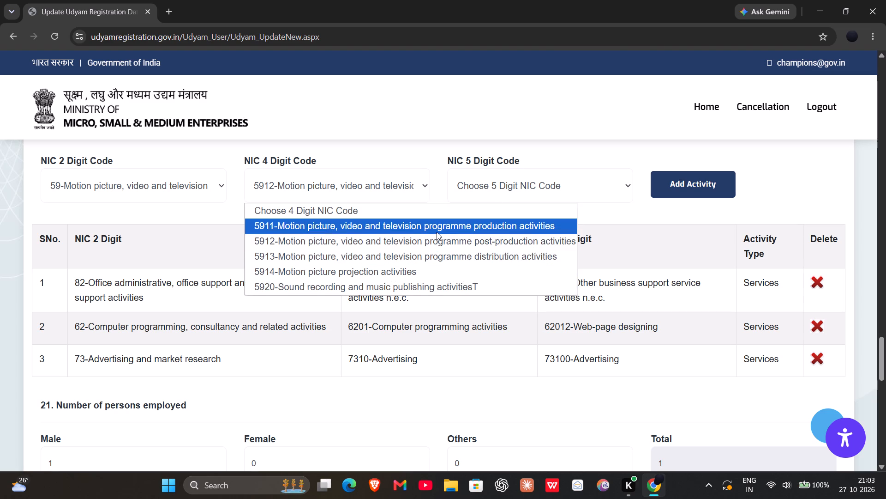
pyautogui.click(436, 255)
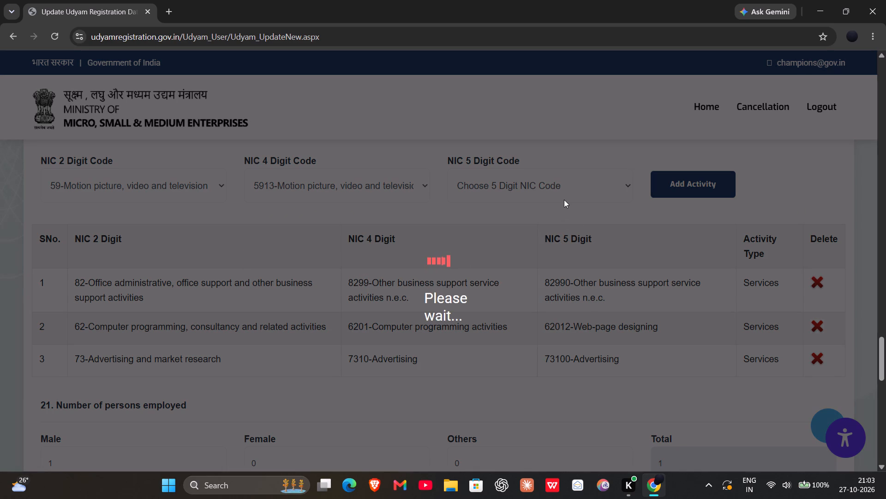
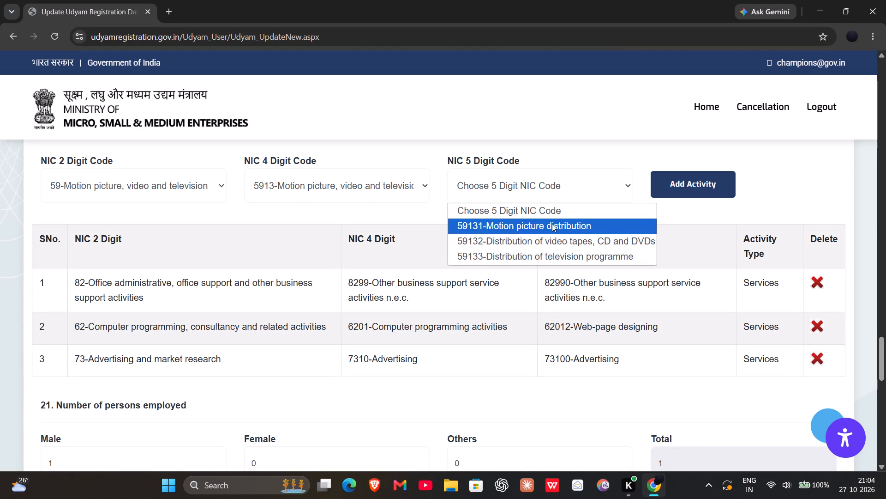
# Change the NIC 4 Digit Code back to 5911-Motion picture, video and television programme production activities.
pyautogui.click(423, 192)
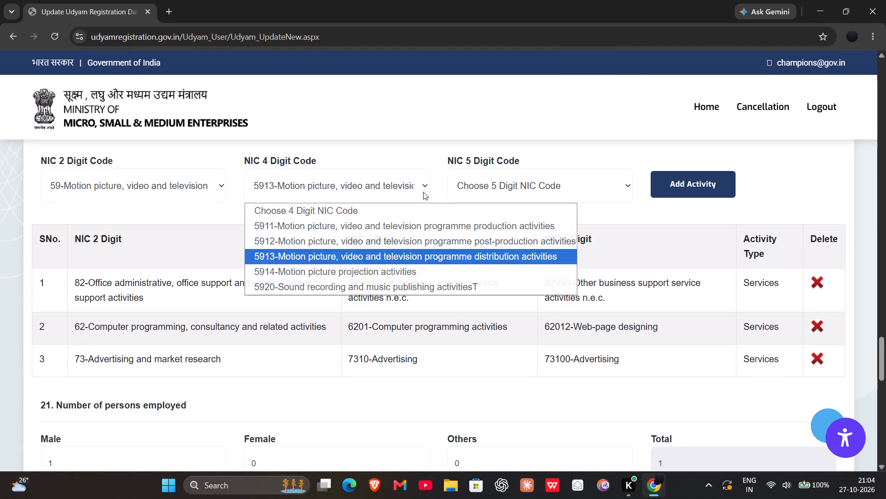
pyautogui.click(454, 231)
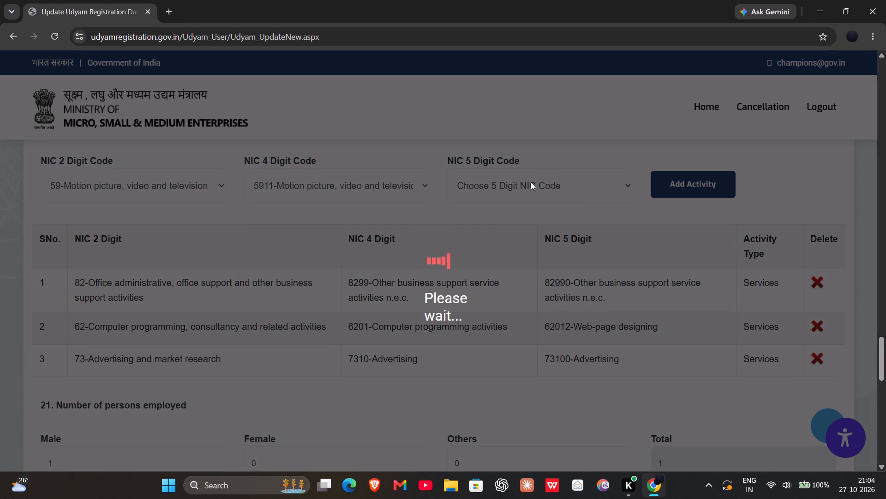